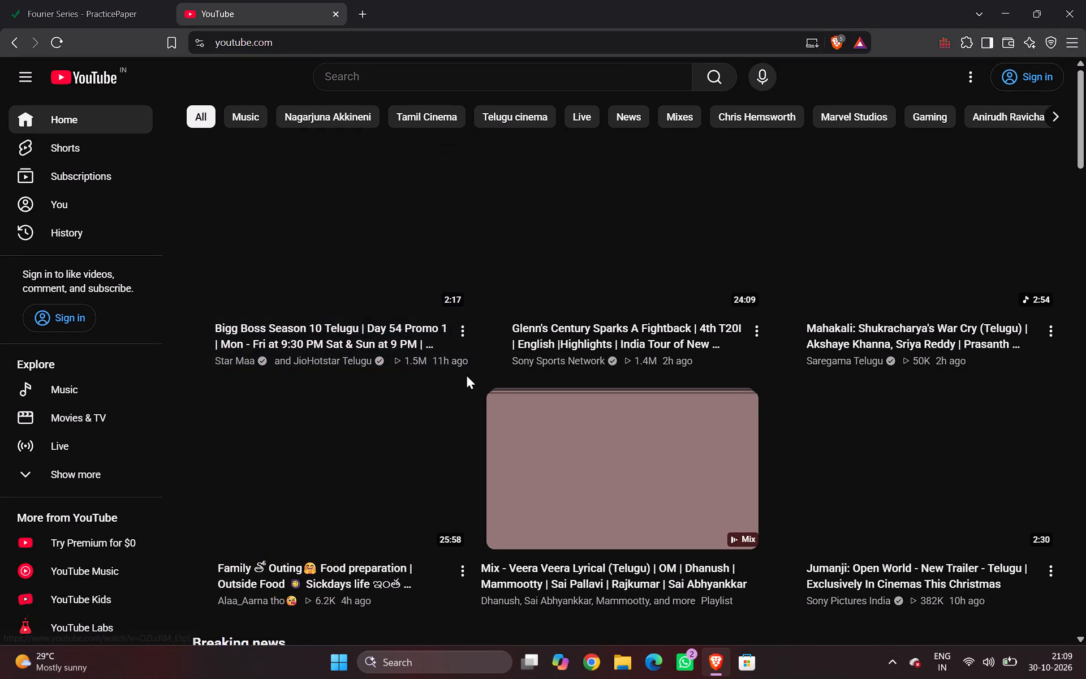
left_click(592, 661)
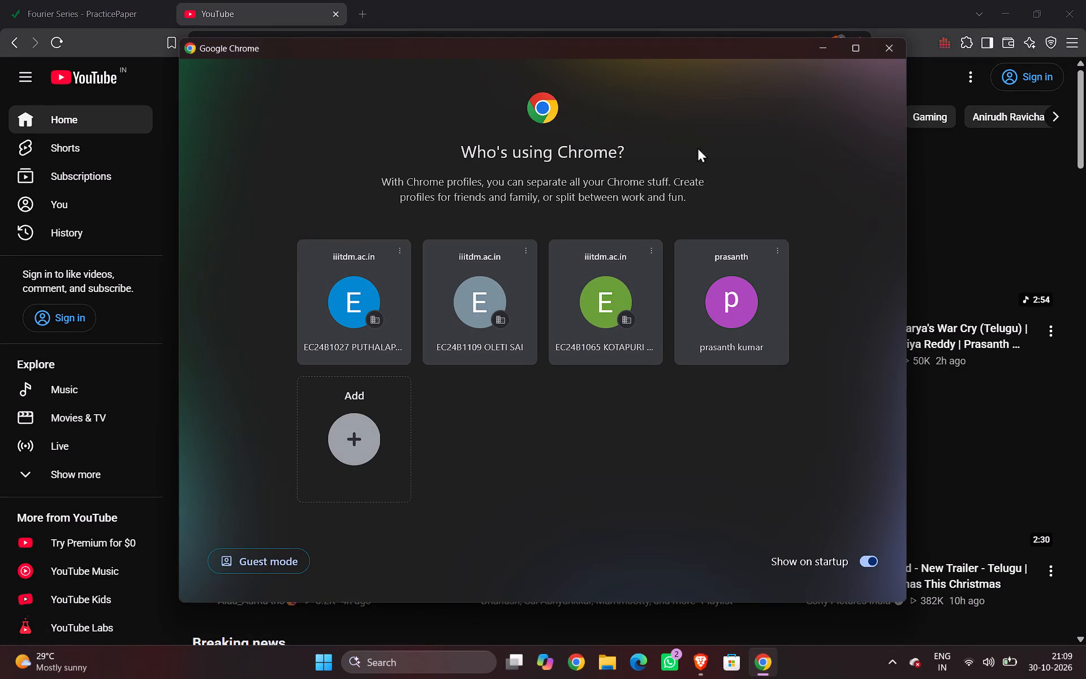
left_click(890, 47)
Launch Excel and open the recent workbook Book1.
left_click(425, 658)
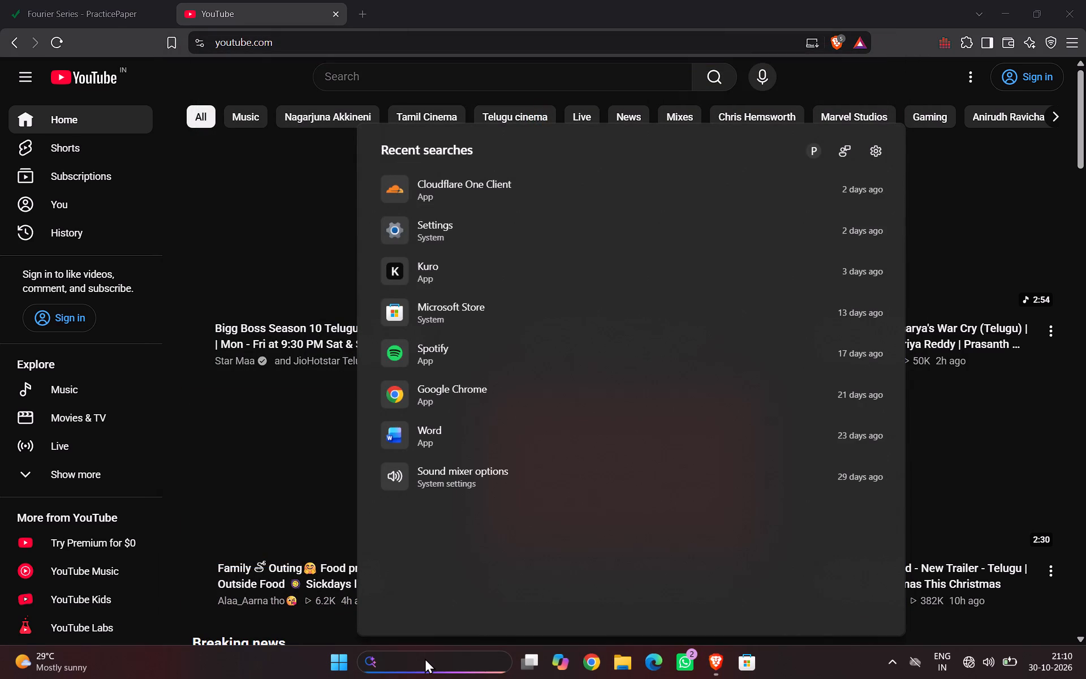
type("ex")
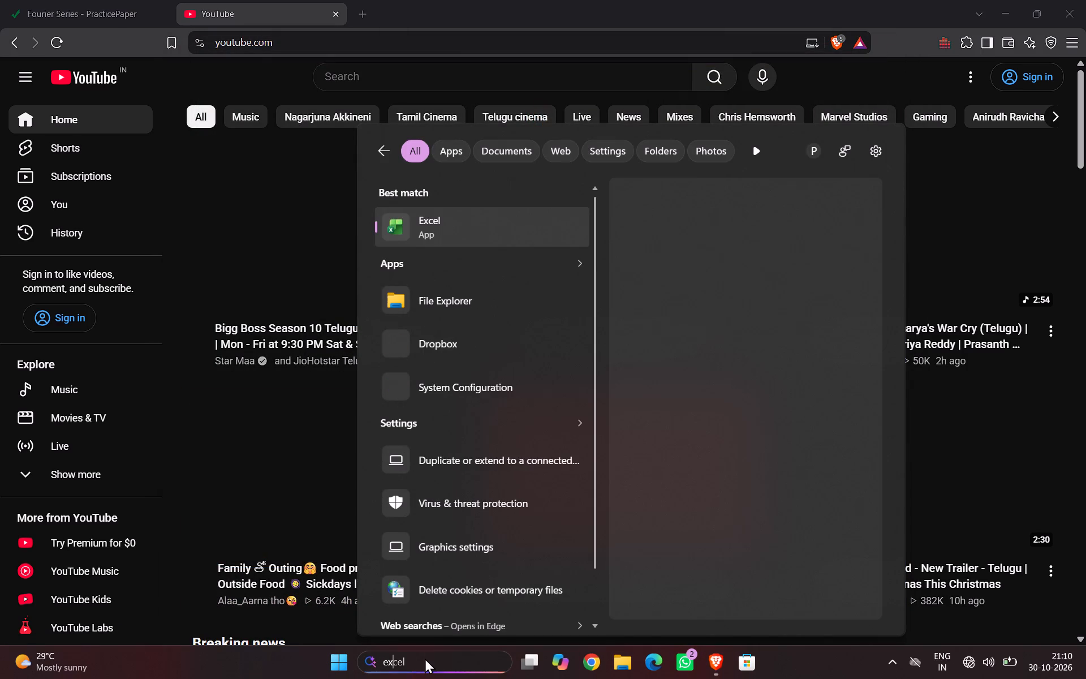
key("Right")
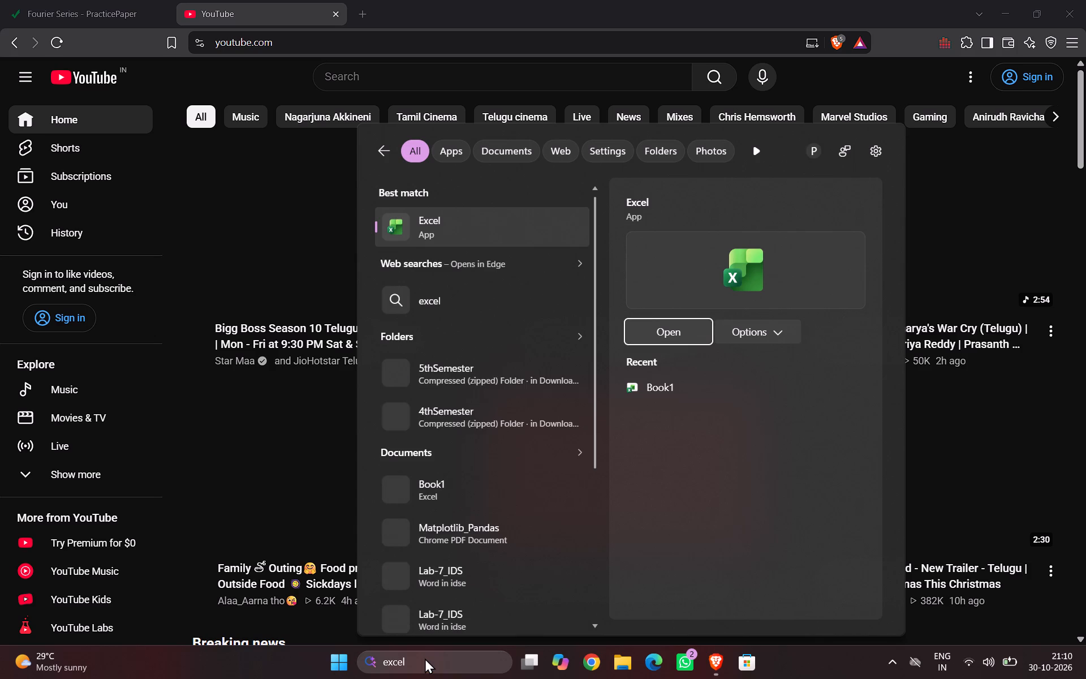
key("Return")
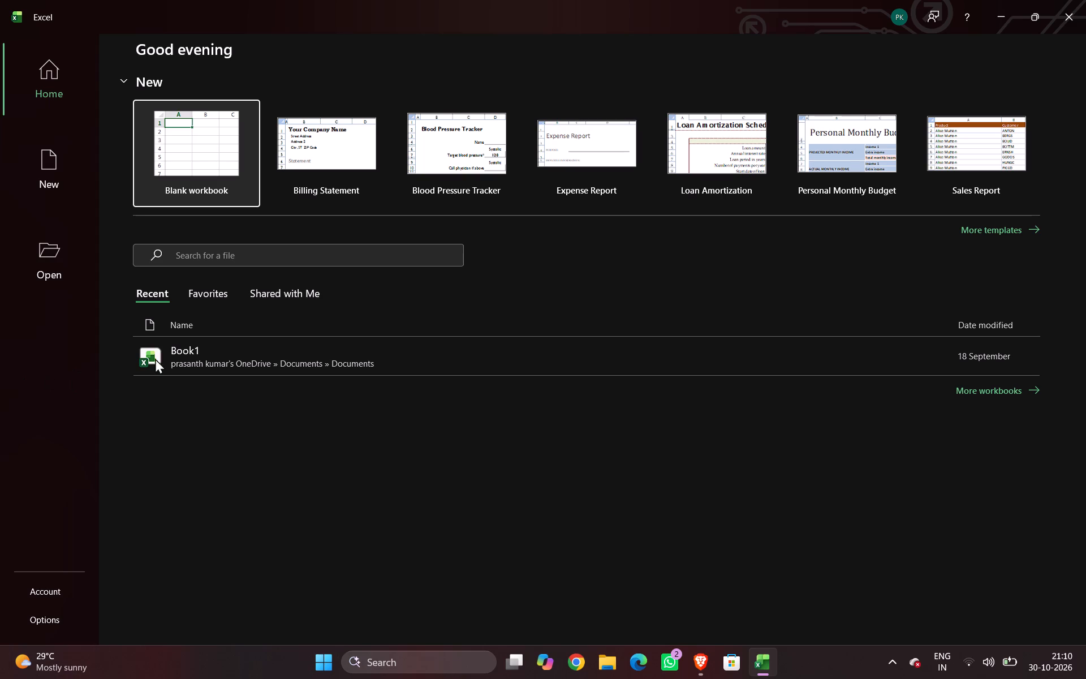
double_click(179, 353)
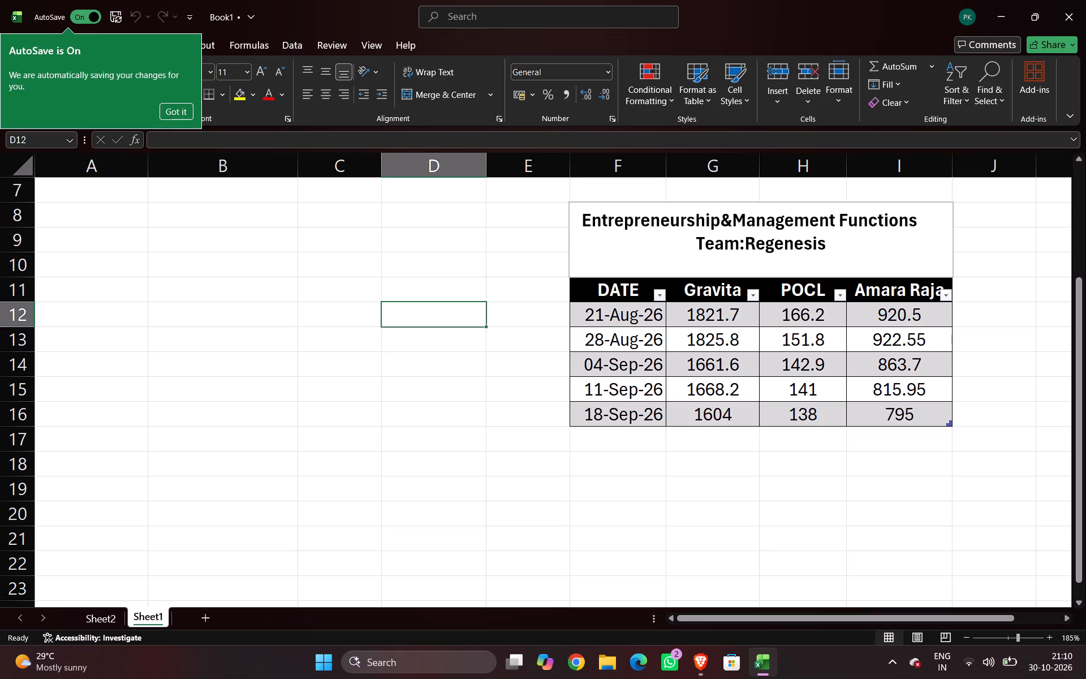
Begin a new entry in the DATE column, in cell F17 directly below 18-Sep-26.
left_click(629, 415)
key("Return")
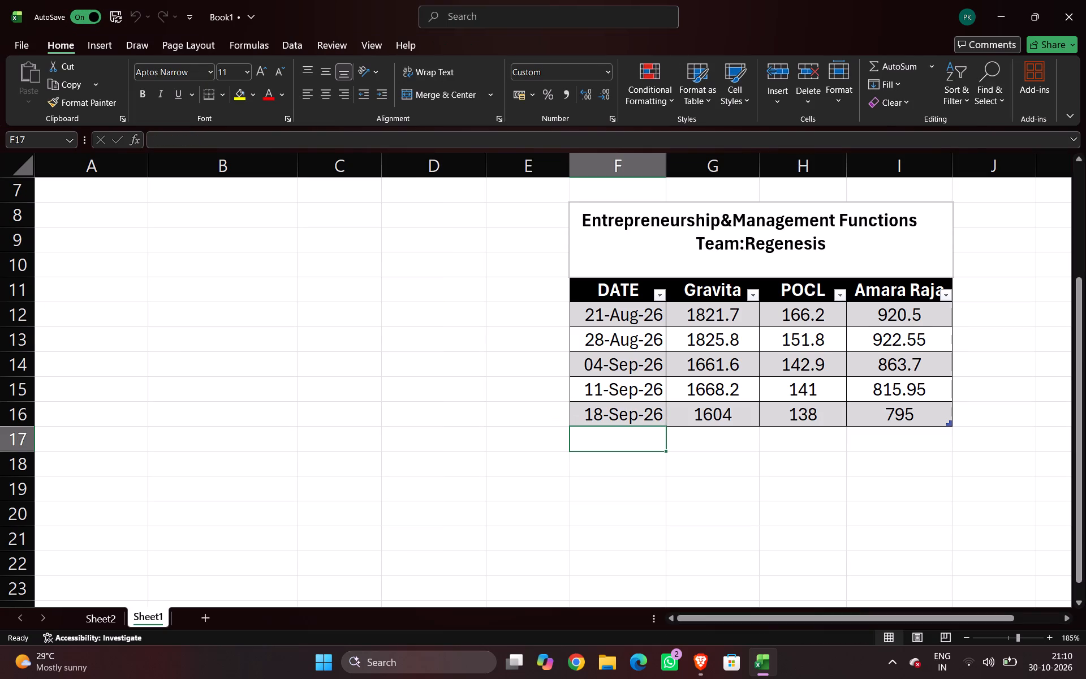
key("3")
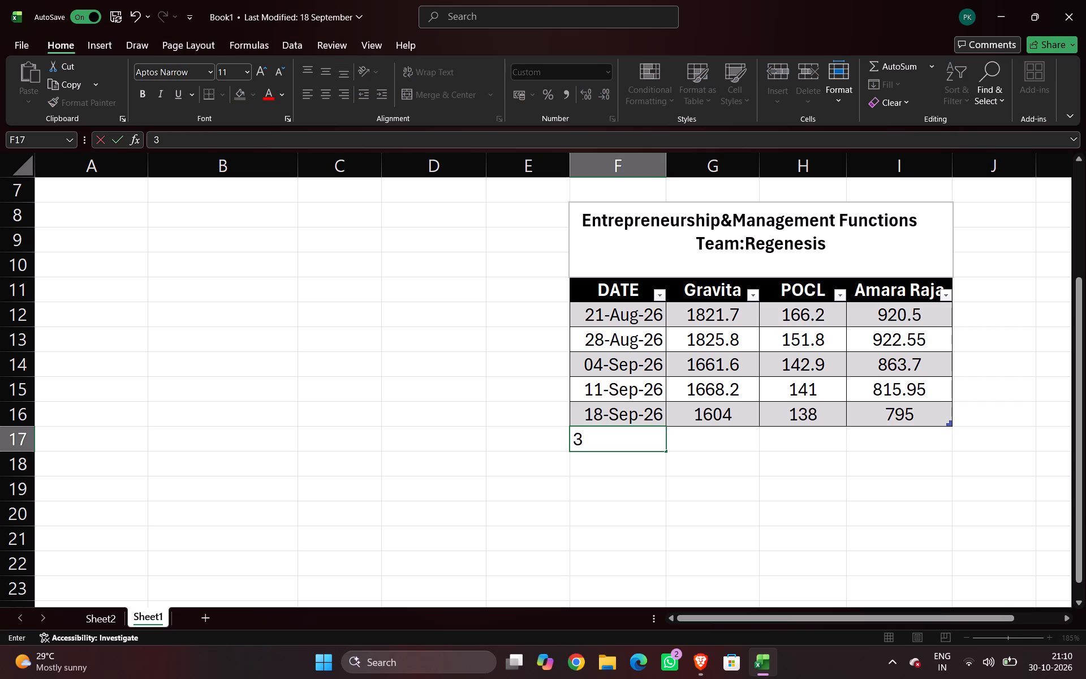
key("0")
key("BackSpace")
key("BackSpace")
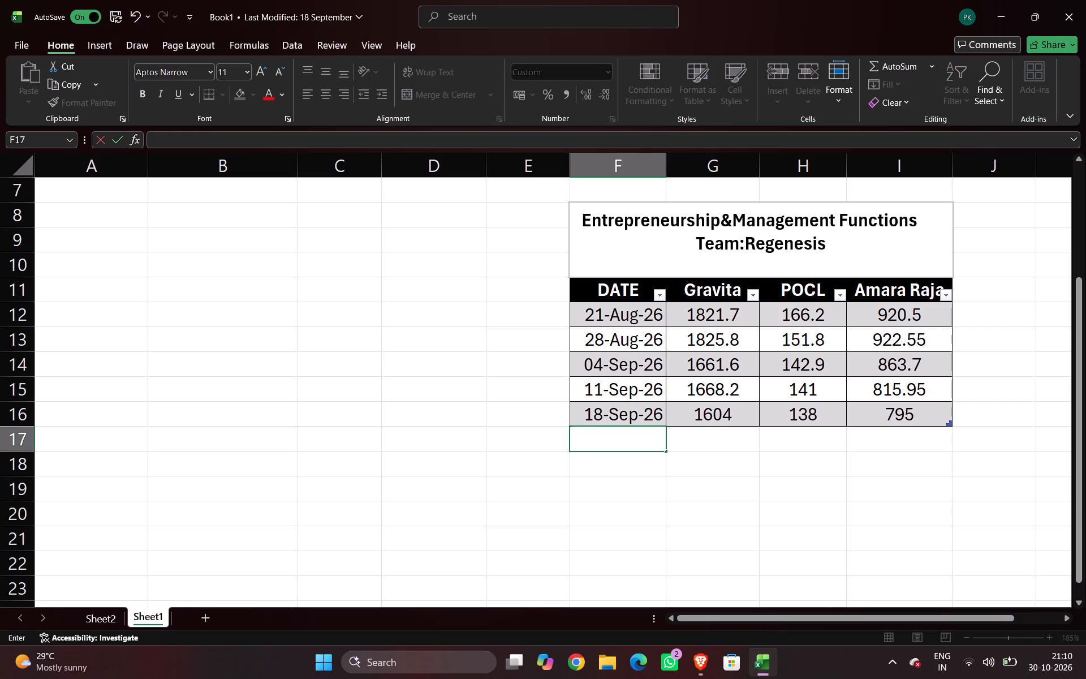
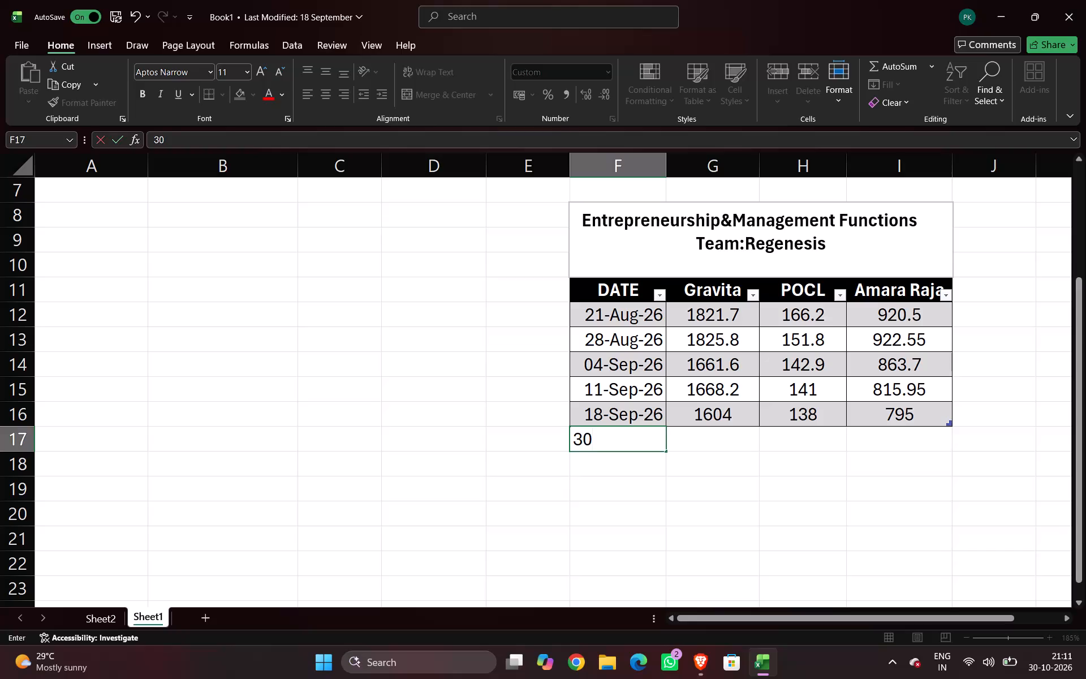
Replace the unfinished entry in DATE cell F17 with 25-Sep.
key("BackSpace")
key("BackSpace")
type("25-09")
key("BackSpace")
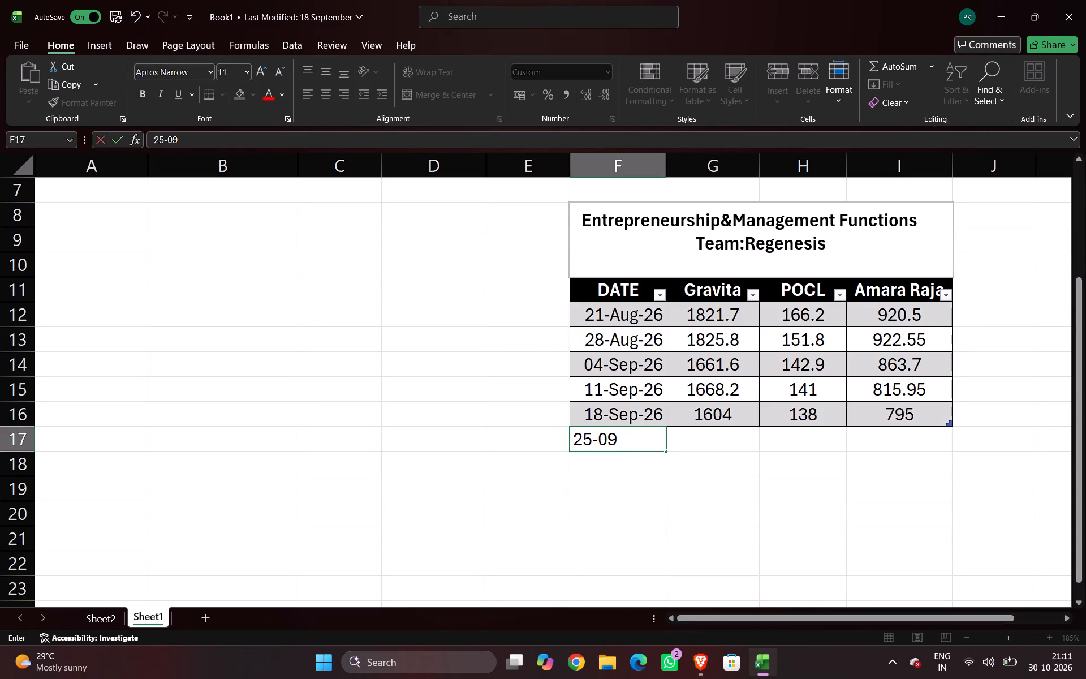
key("BackSpace")
type("Sep")
left_click(609, 471)
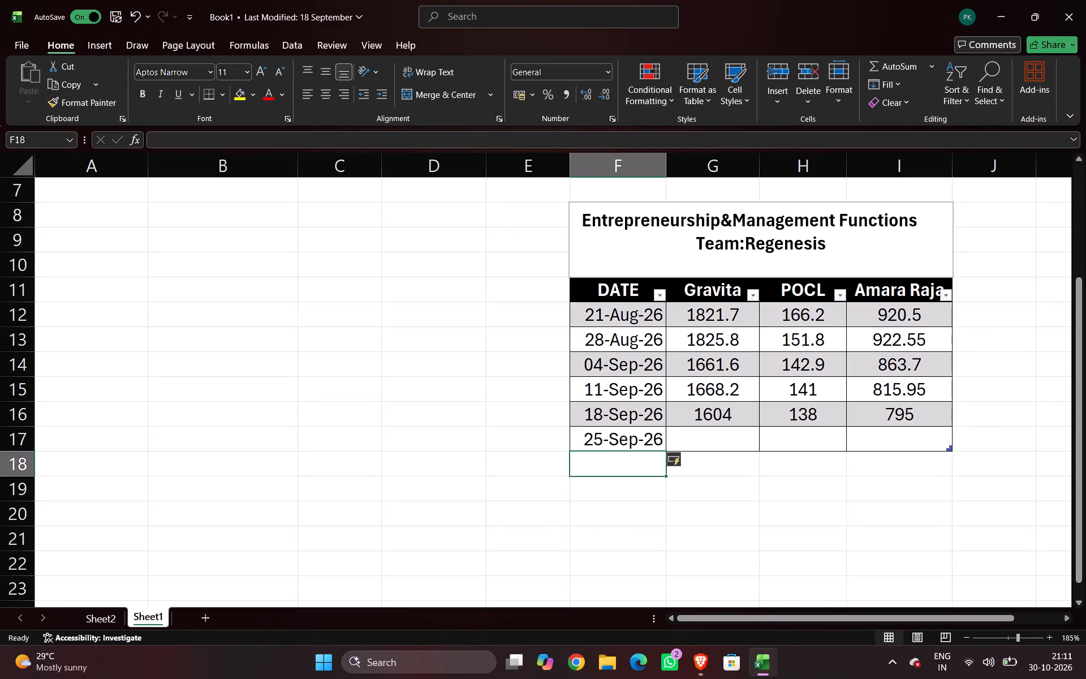
Add the next two weekly dates, 2-Oct and 9-Oct, to the DATE column in cells F18 and F19.
key("2")
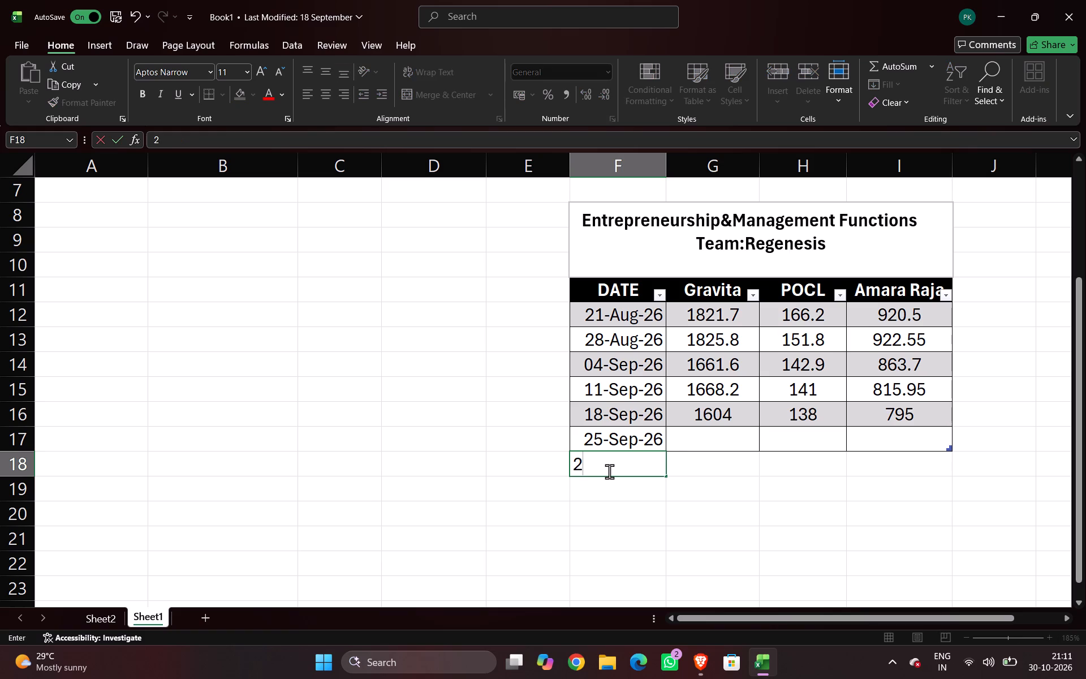
type("-Oct")
key("Return")
key("1")
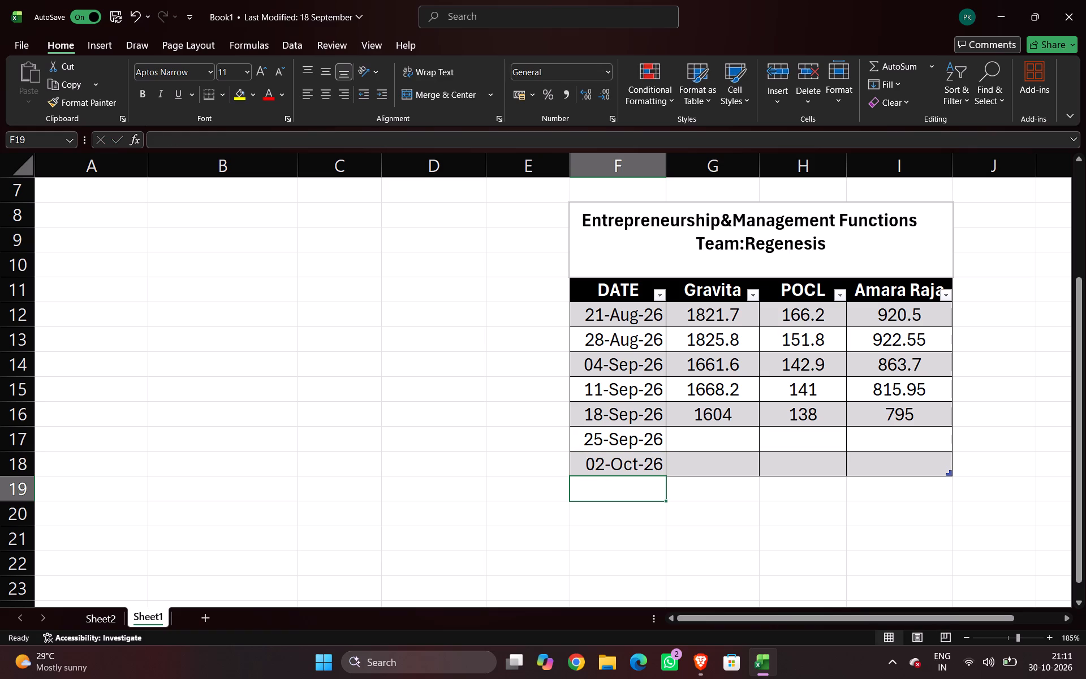
key("BackSpace")
key("9")
key("minus")
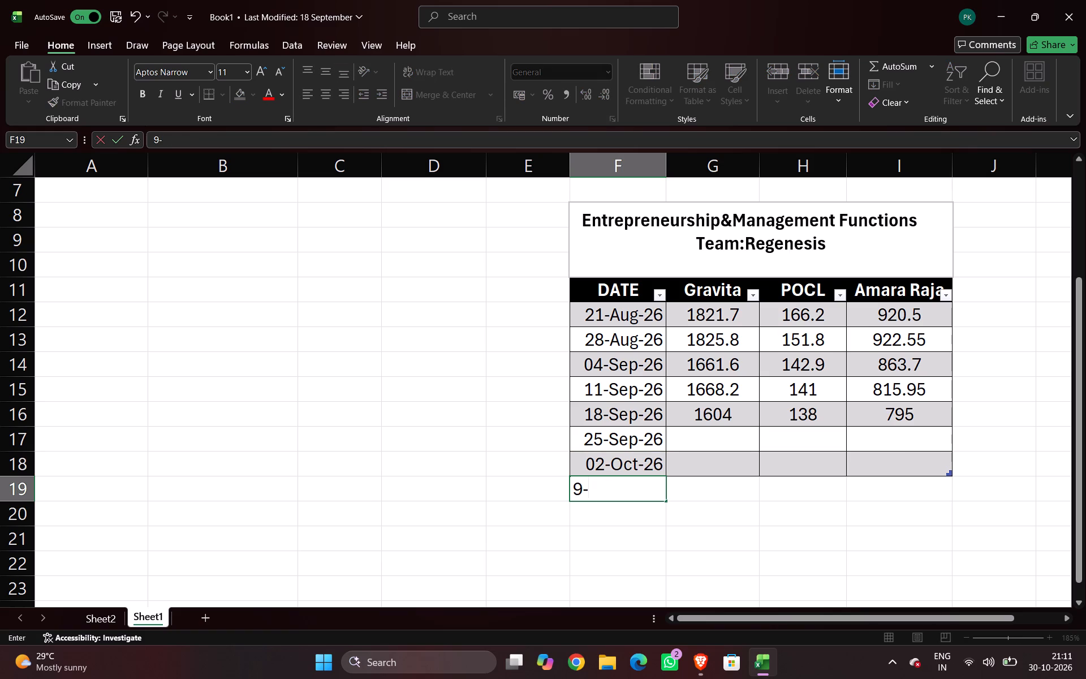
type("Oct")
key("Return")
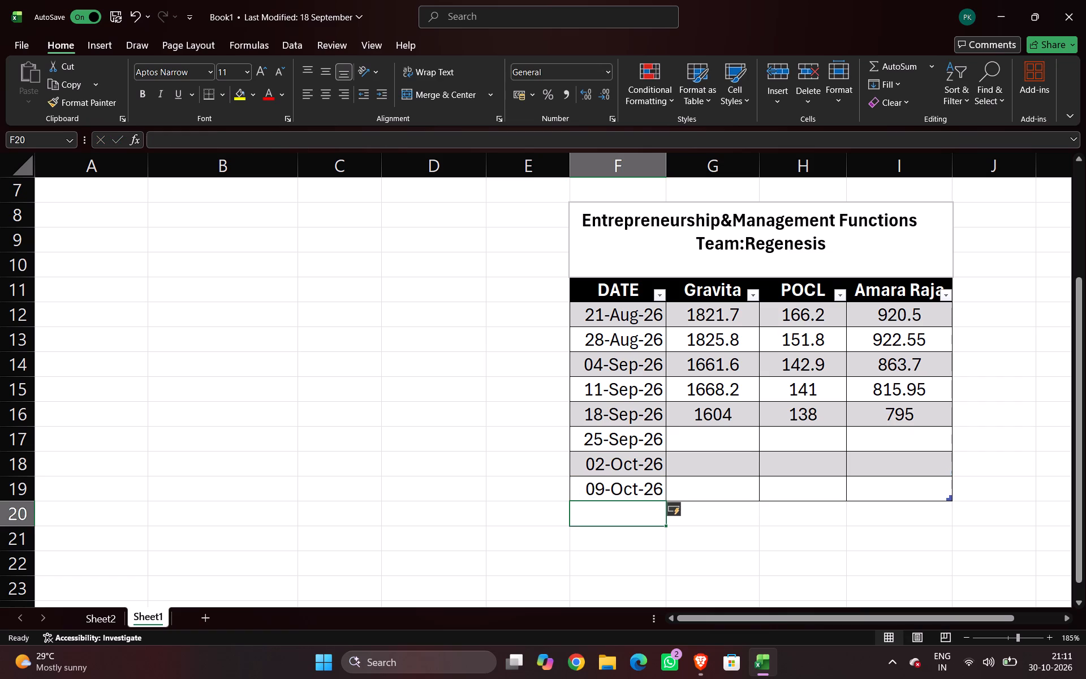
Continue the DATE column with 16-Oct and 23-Oct in cells F20 and F21.
key("1")
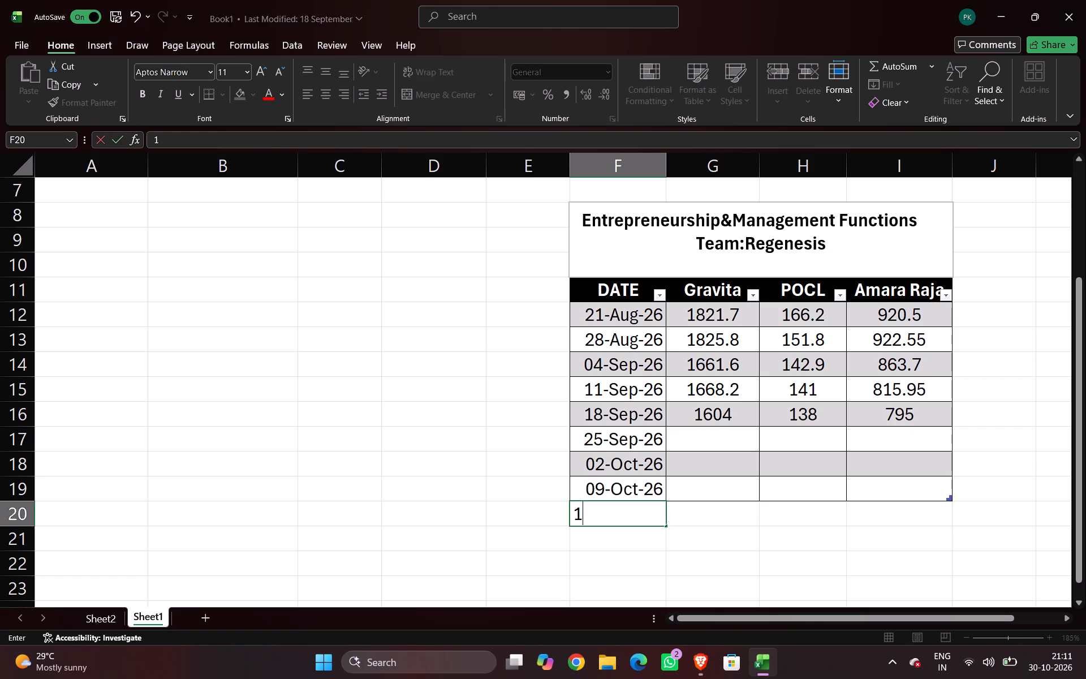
key("6")
key("minus")
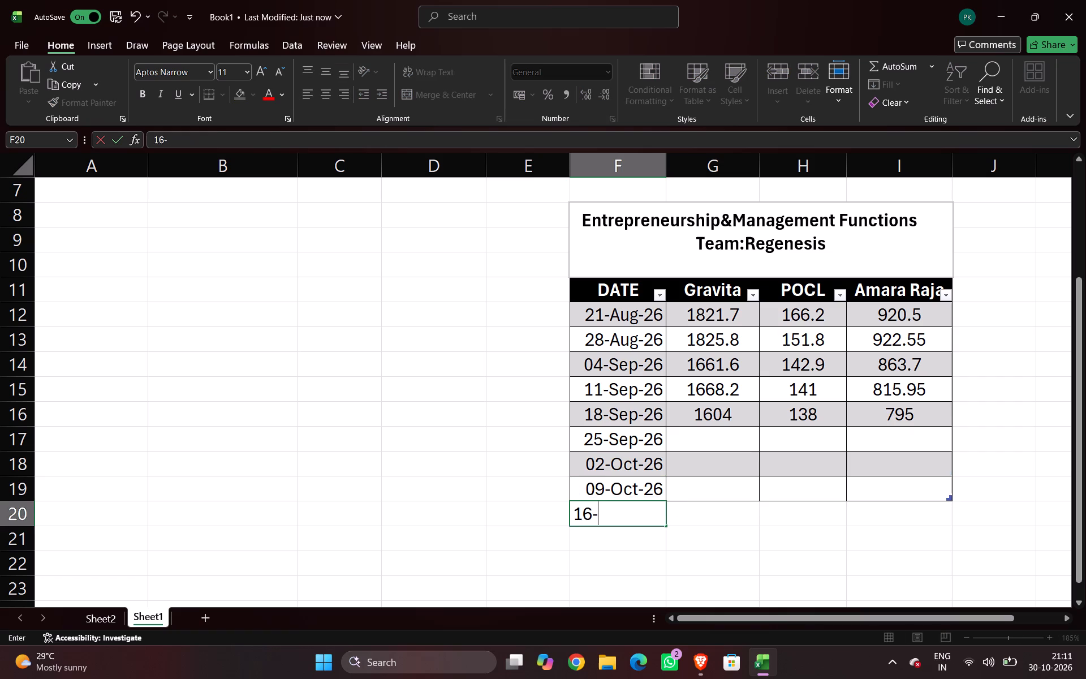
type("Oct")
key("Return")
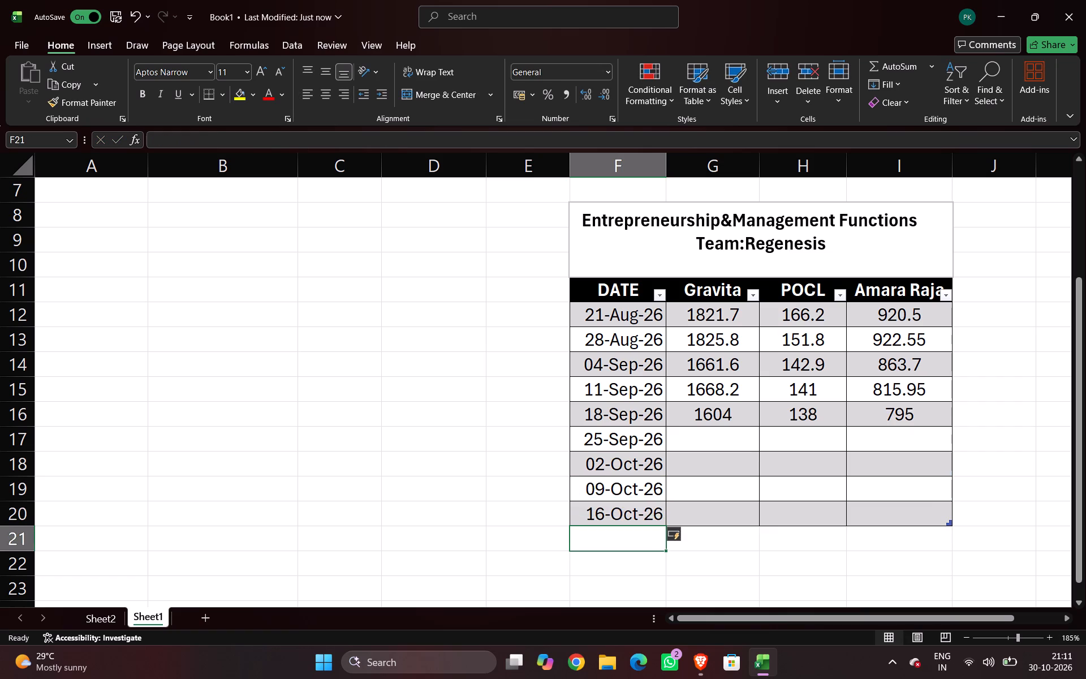
type("23-Oct")
key("Return")
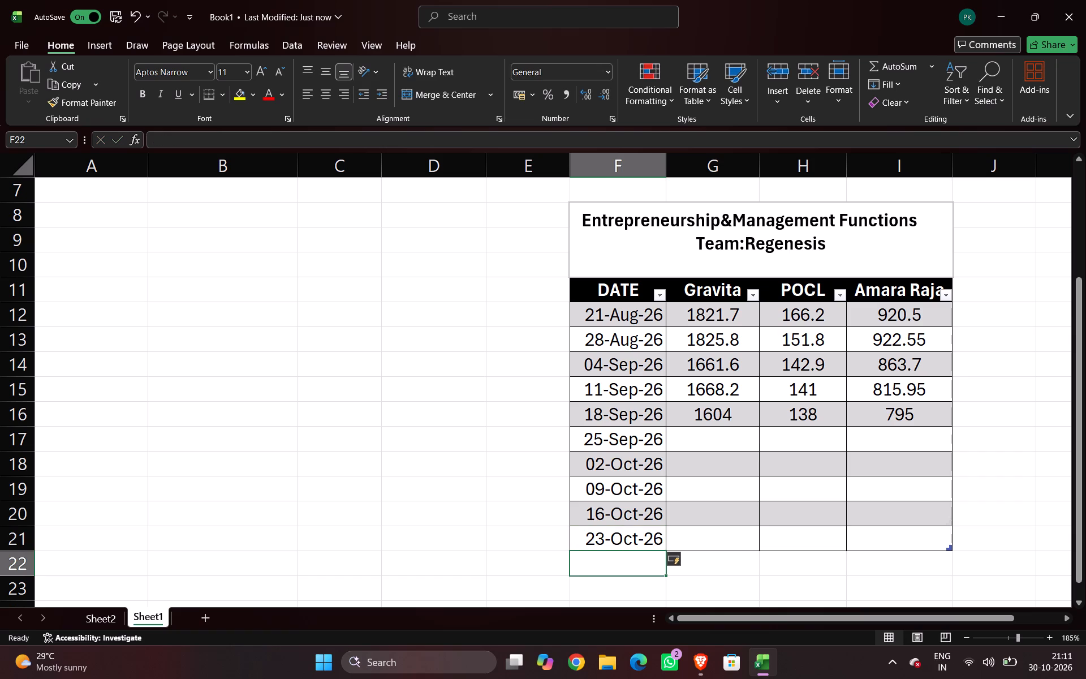
Enter 30 in DATE cell F22 and change the month of that date to 10.
type("30")
key("Return")
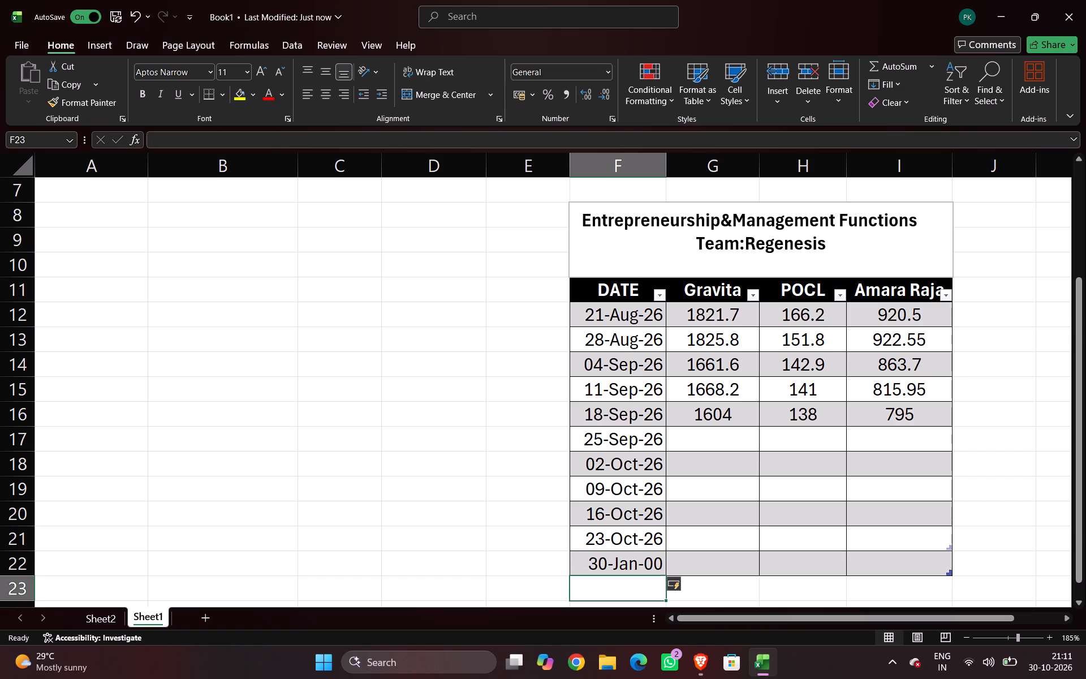
left_click(634, 571)
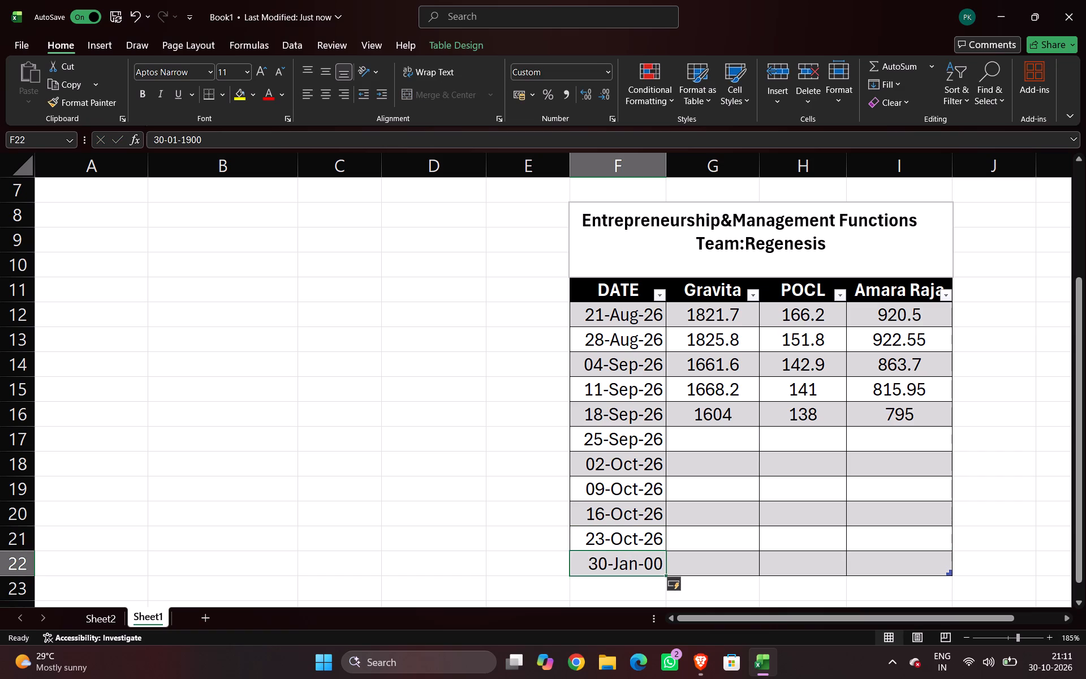
double_click(634, 571)
key("Left")
key("Left")
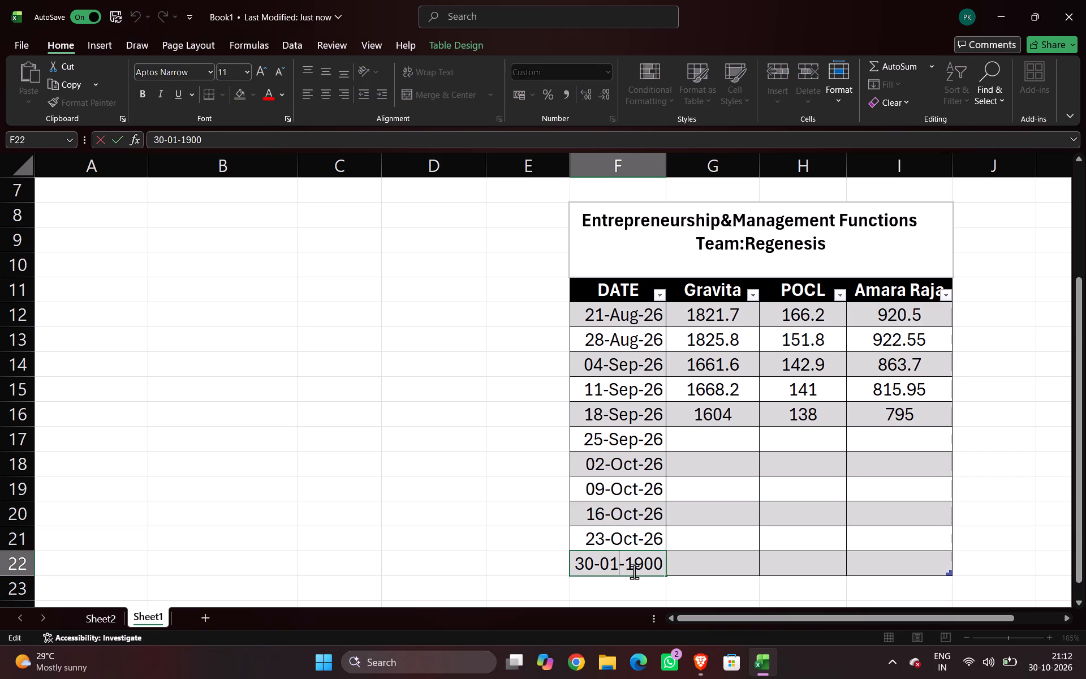
key("Left")
key("Right")
key("BackSpace")
key("9")
key("BackSpace")
key("BackSpace")
type("10")
key("Return")
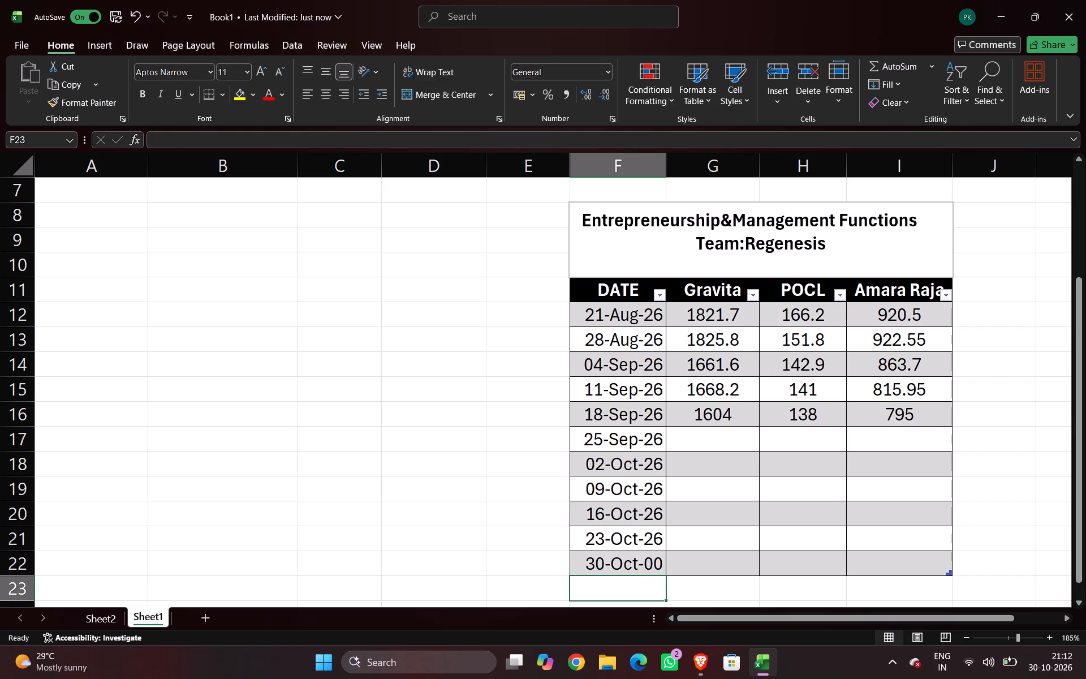
Set the year of the date in cell F22 to 2026.
double_click(652, 563)
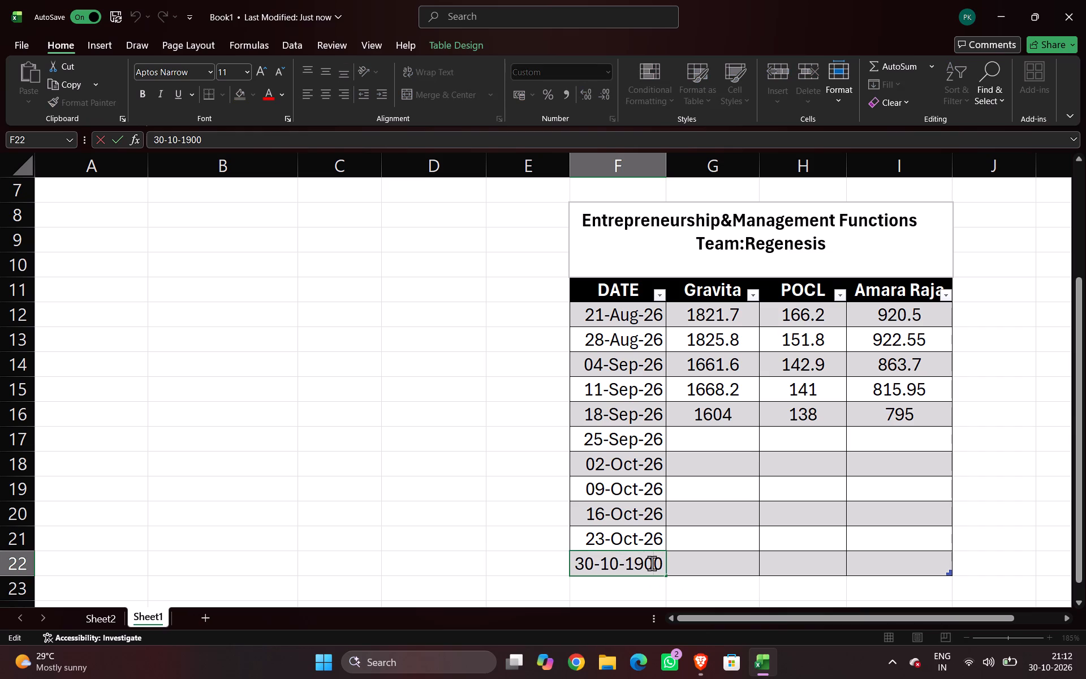
key("Left")
key("BackSpace")
key("BackSpace")
key("Right")
key("Left")
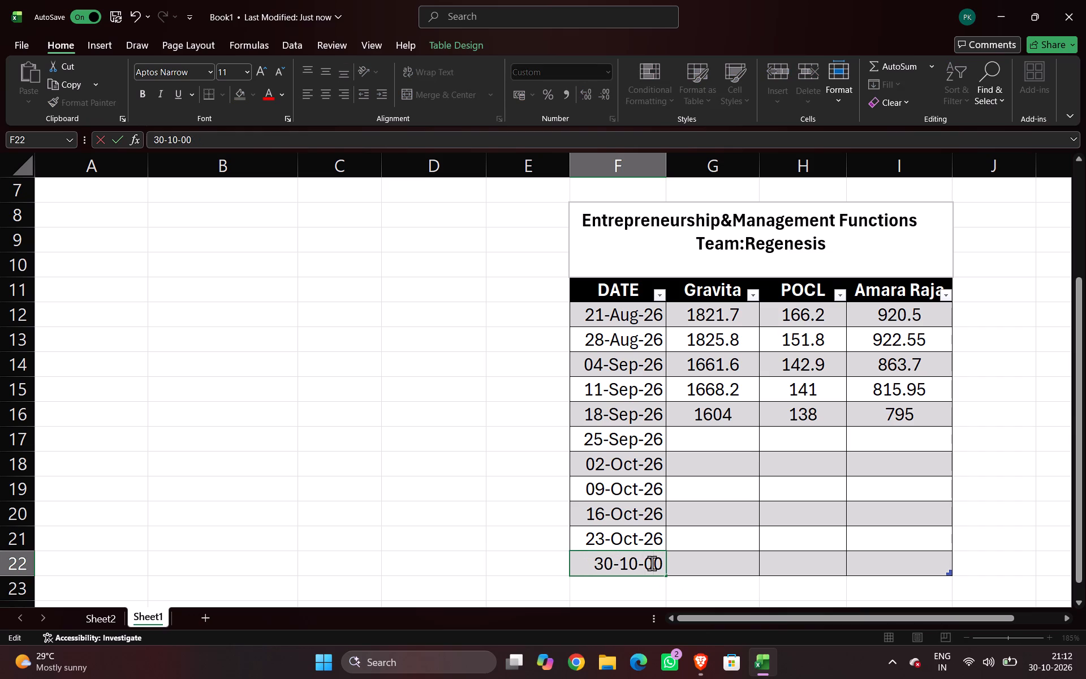
key("Right")
key("Right")
key("BackSpace")
key("BackSpace")
type("2026")
left_click(714, 472)
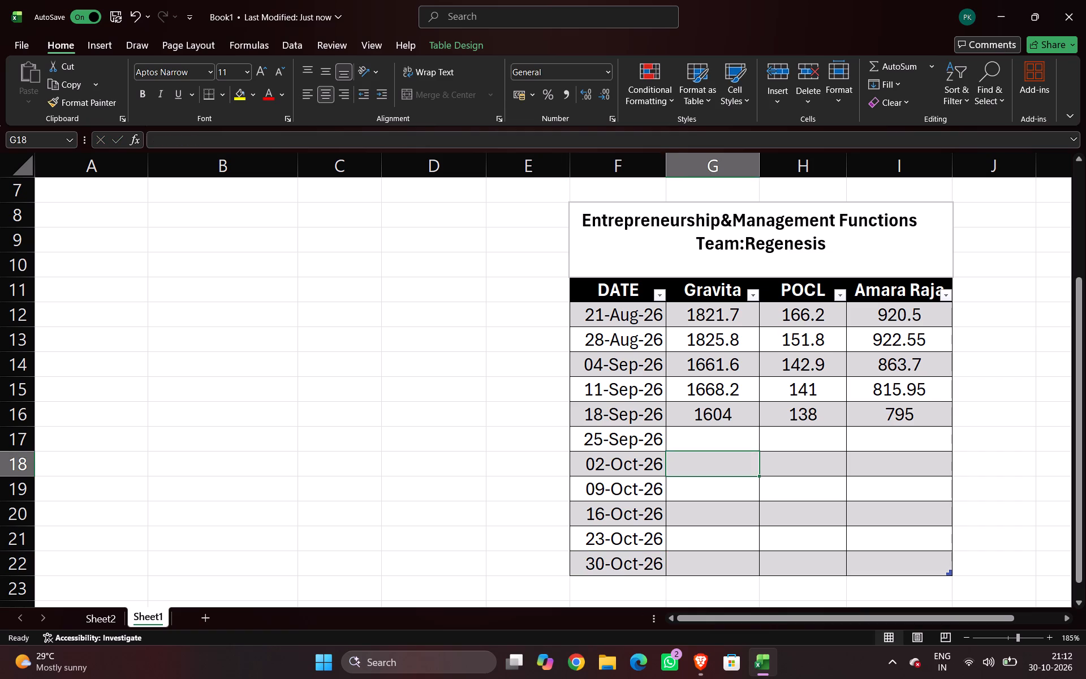
Select the empty Gravita cell G17 in the 25-Sep-26 row.
left_click(704, 440)
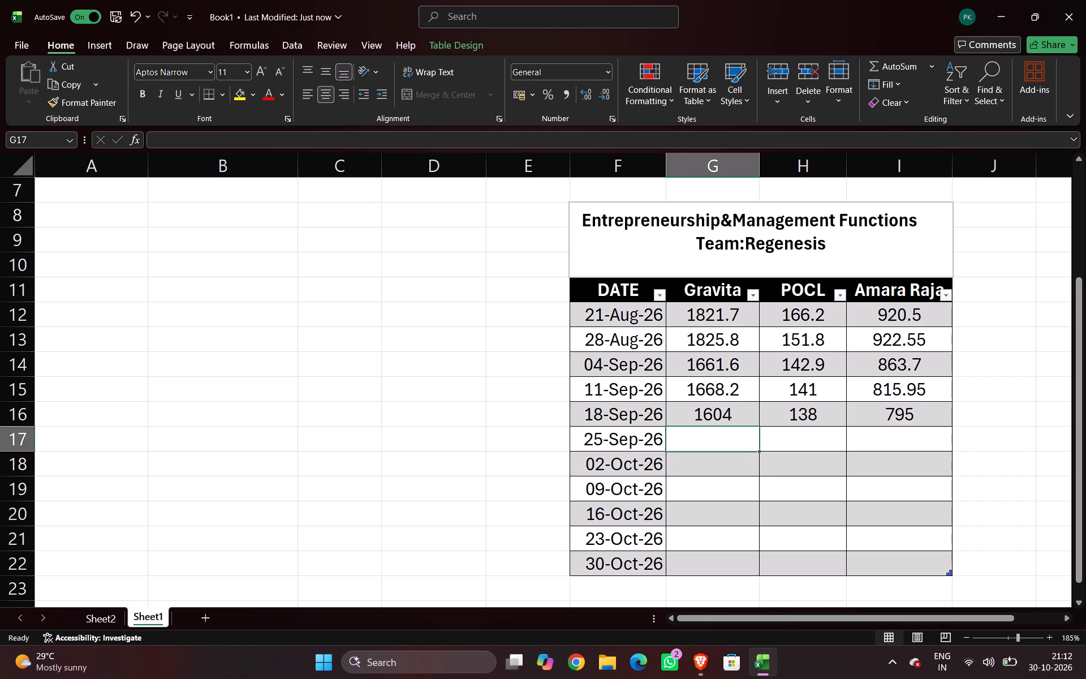
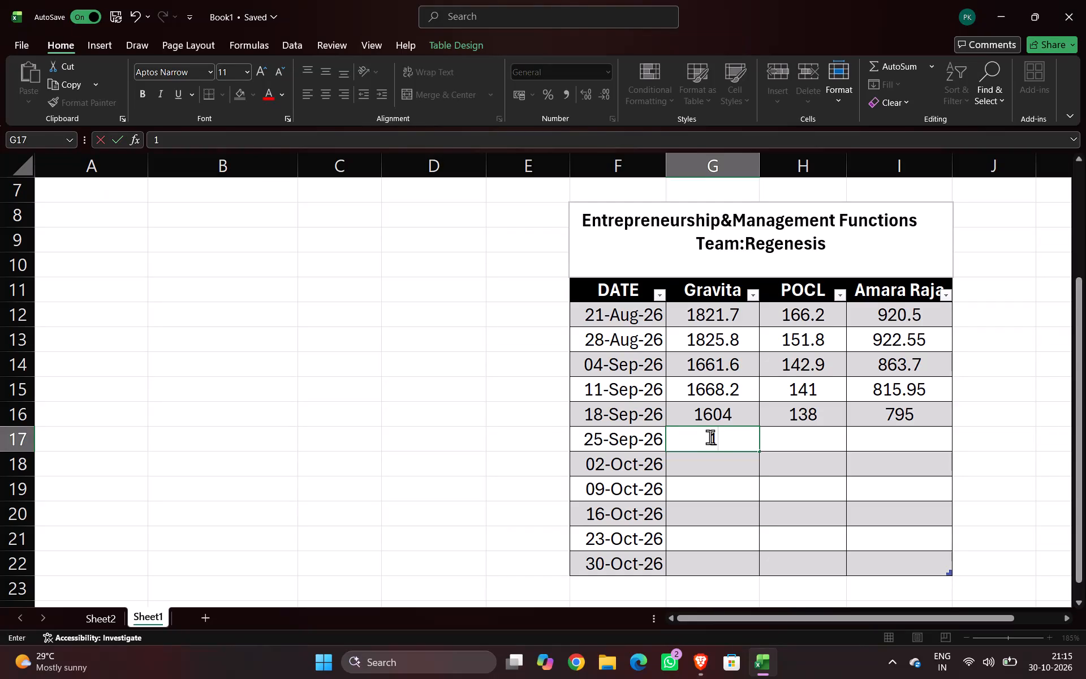
Enter 1495.40 as the Gravita value for 25-Sep-26 in cell G17.
key("4")
type("95")
key("period")
type("40")
key("Return")
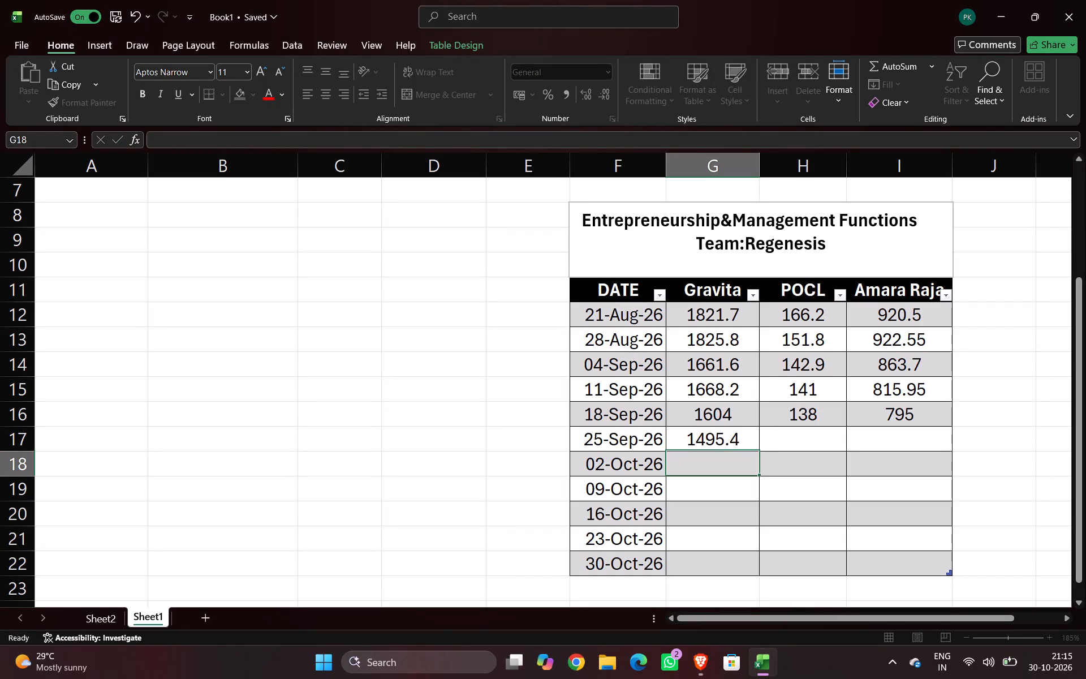
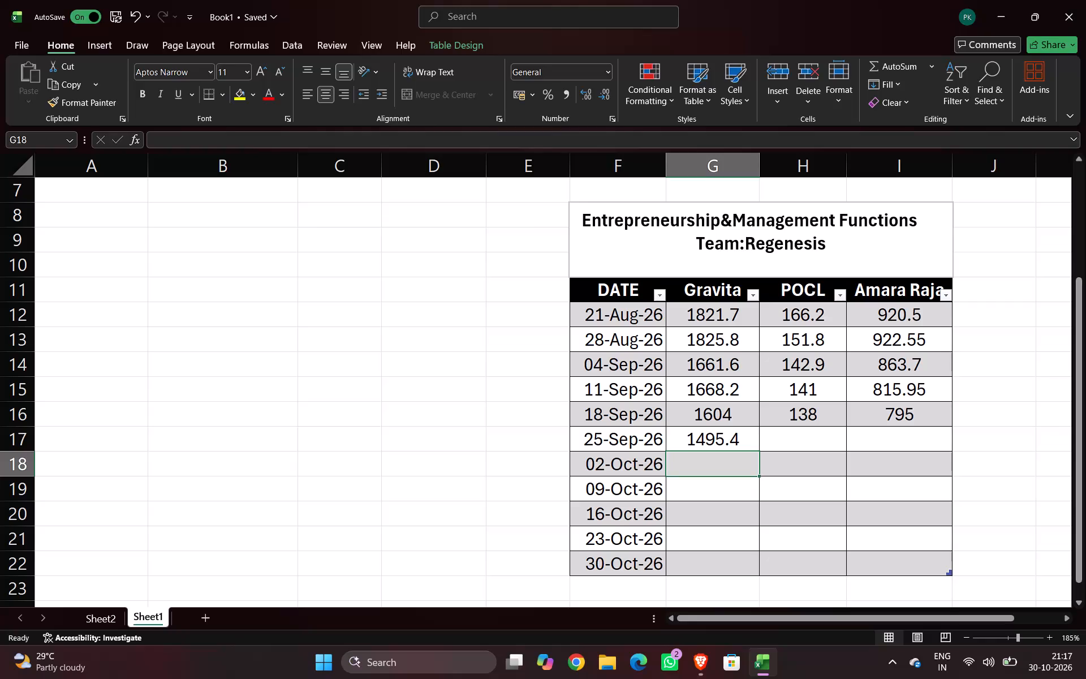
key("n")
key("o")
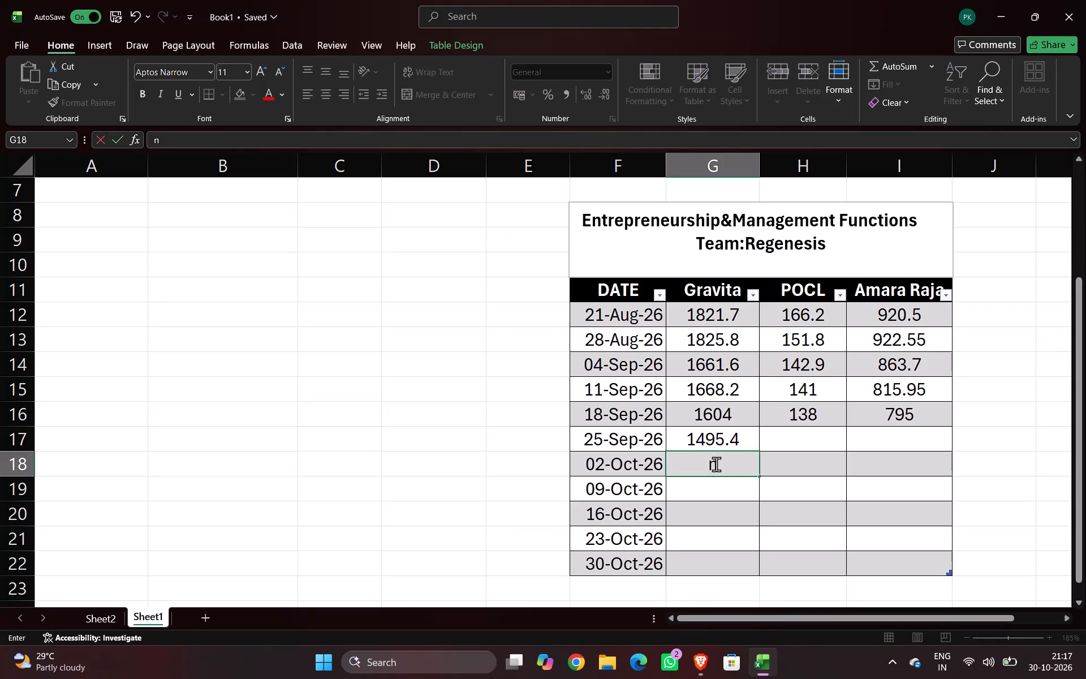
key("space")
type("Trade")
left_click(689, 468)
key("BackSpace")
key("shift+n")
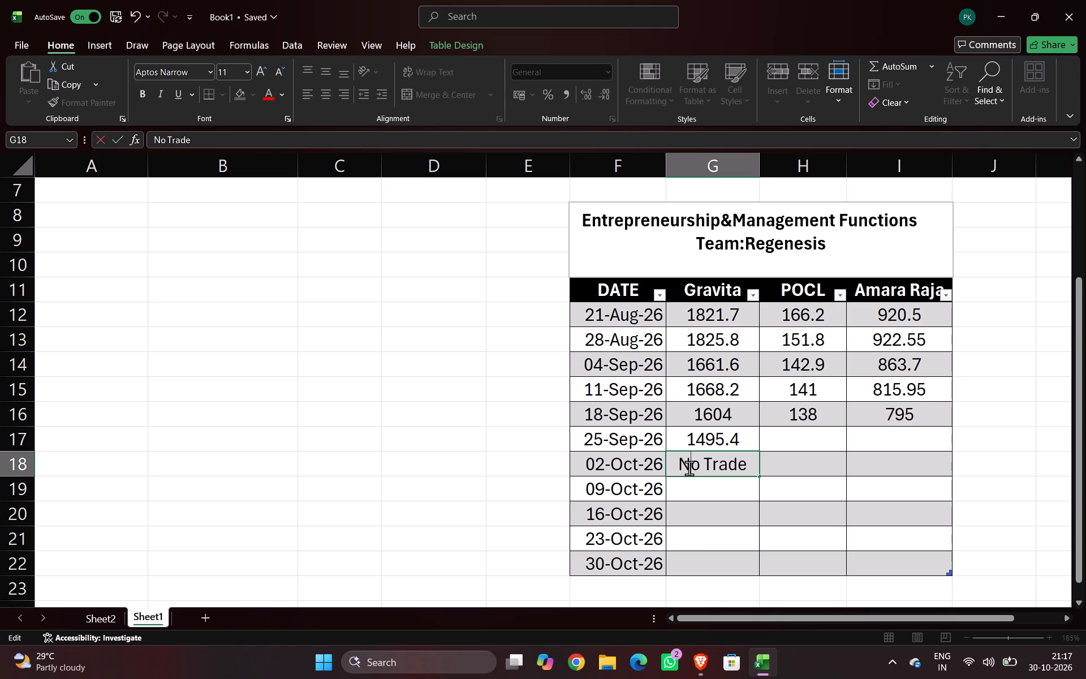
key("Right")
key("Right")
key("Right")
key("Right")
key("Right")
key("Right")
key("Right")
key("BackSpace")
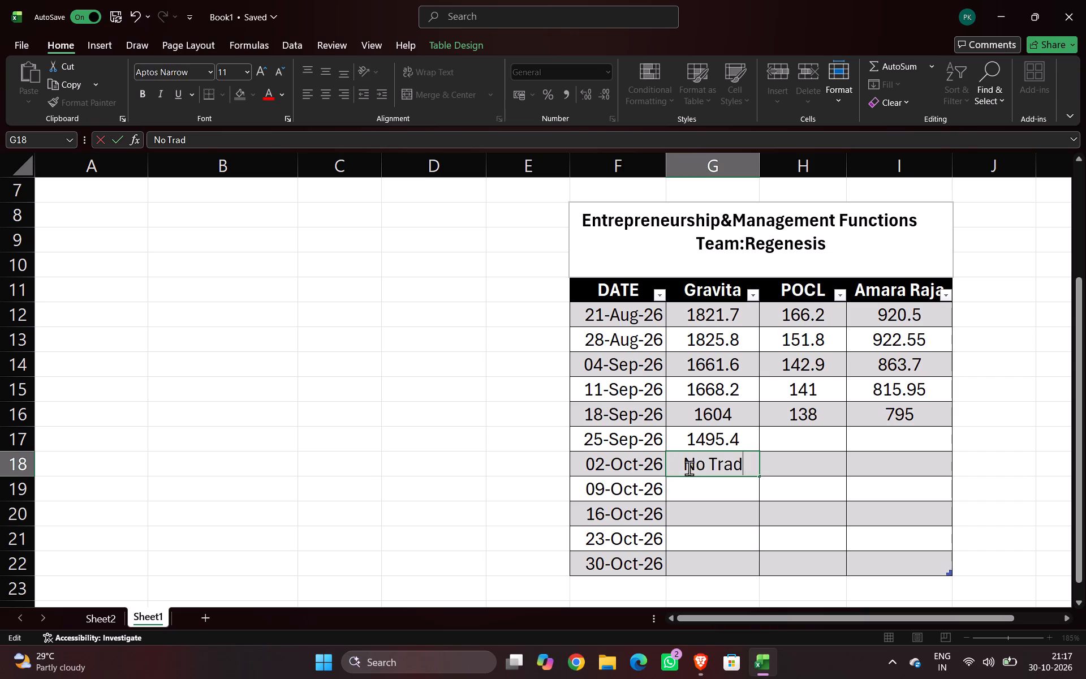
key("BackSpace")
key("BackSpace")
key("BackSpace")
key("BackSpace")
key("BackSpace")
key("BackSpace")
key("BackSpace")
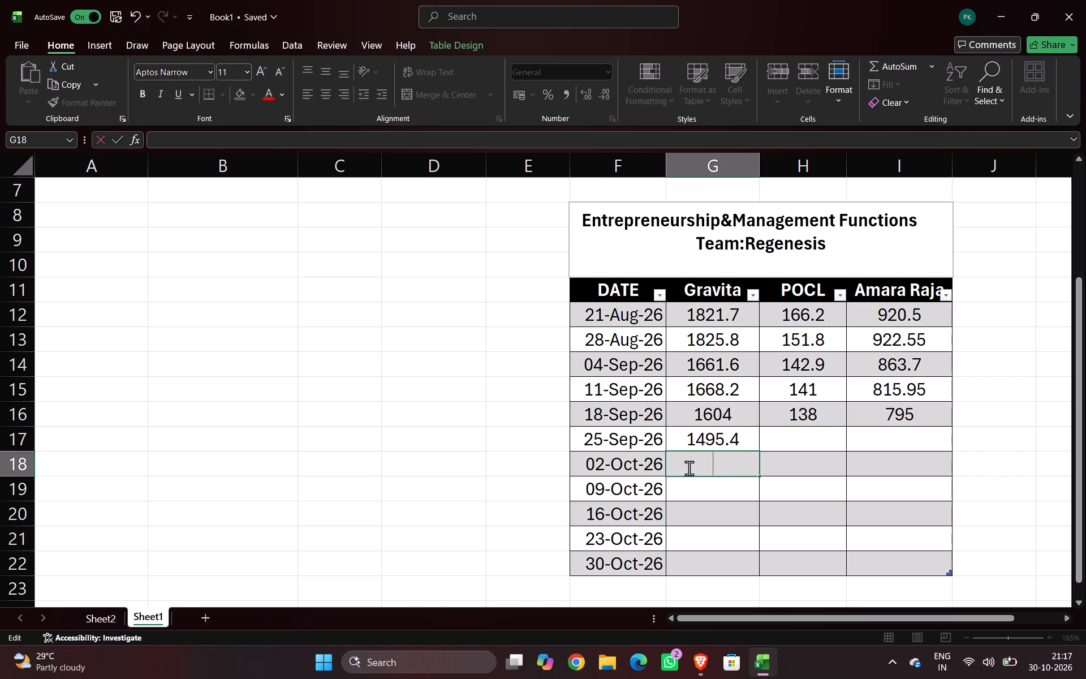
Enter the Gravita values 1412.60, 1468, 1479.80 and 1343.50 for 02-Oct-26 through 23-Oct-26 in cells G18 to G21.
type("1412")
key("6")
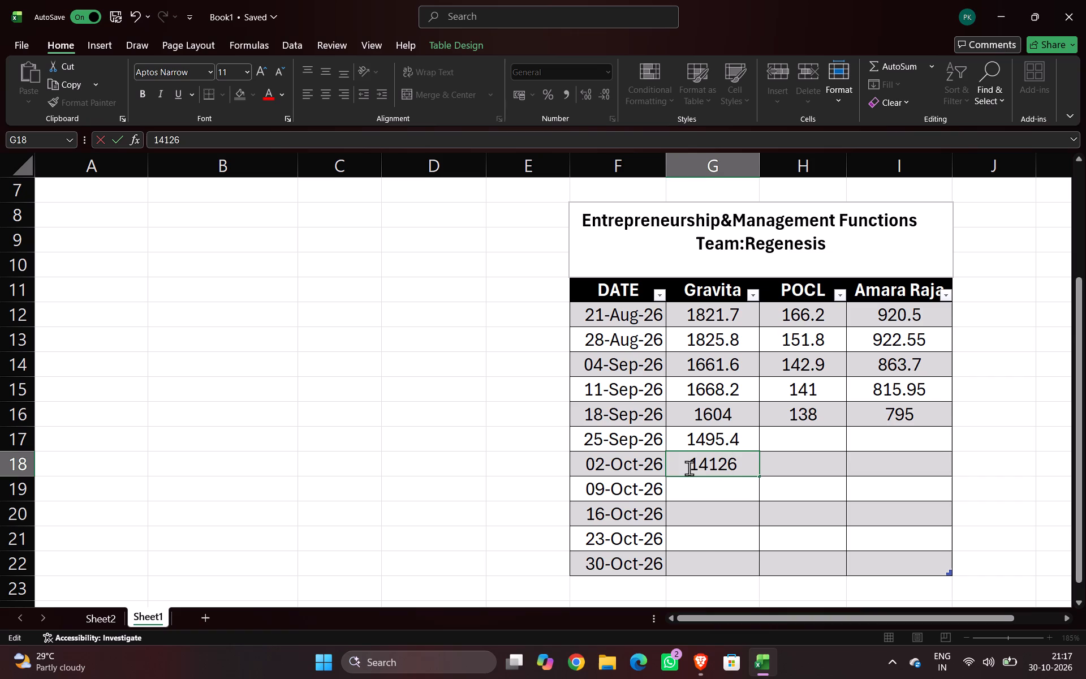
key("BackSpace")
type(".60")
key("Return")
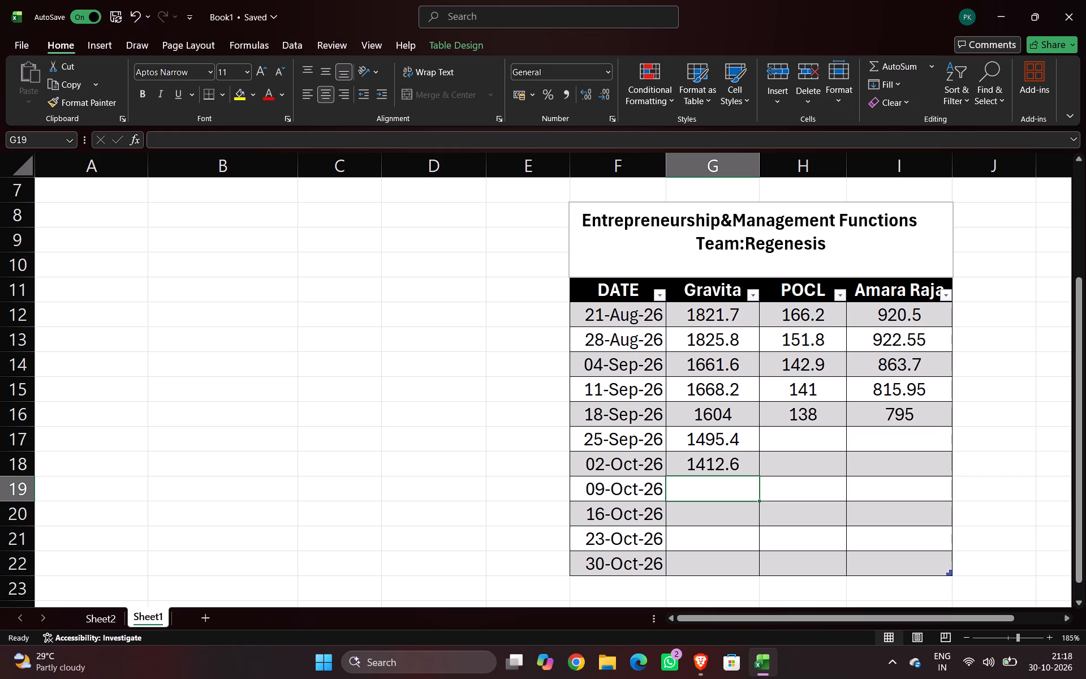
type("1468")
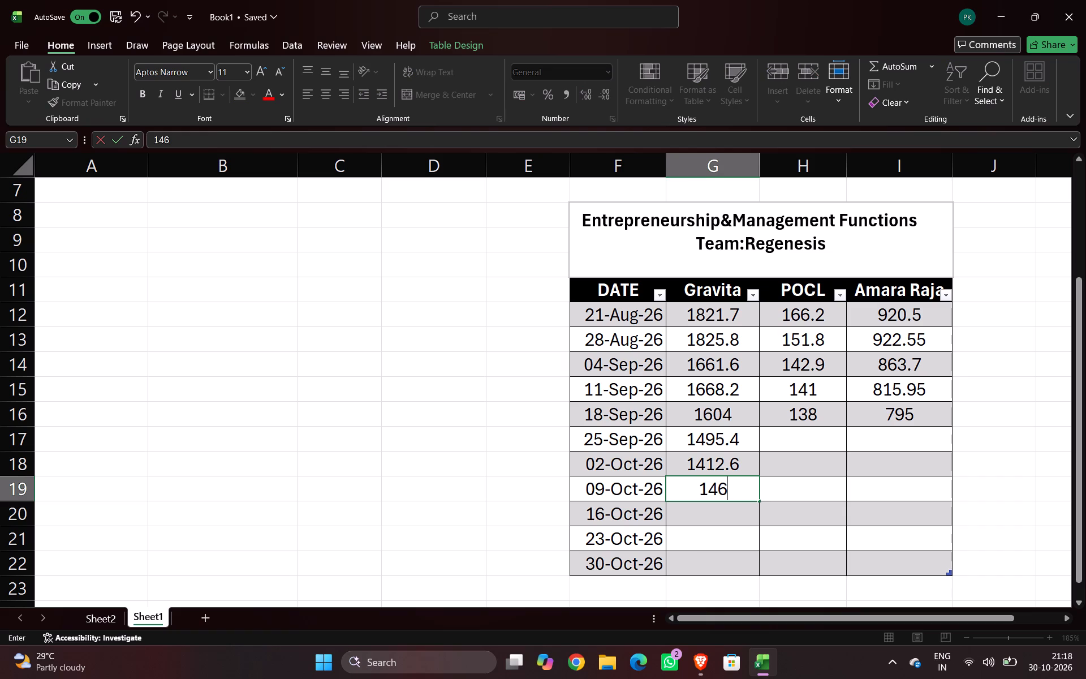
key("Return")
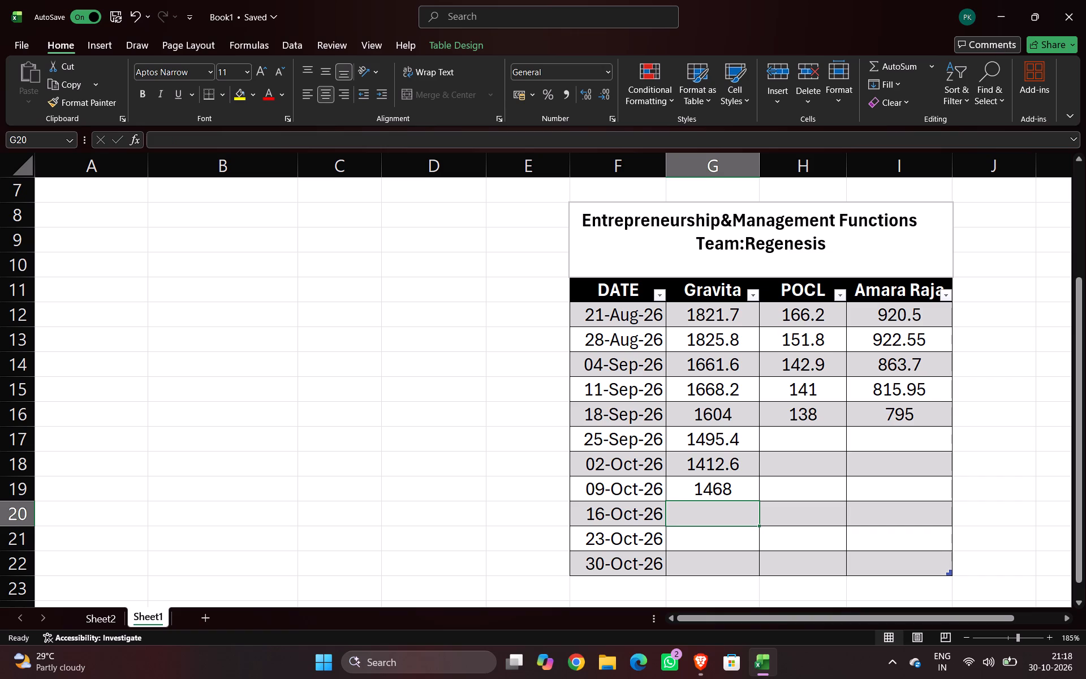
key("1")
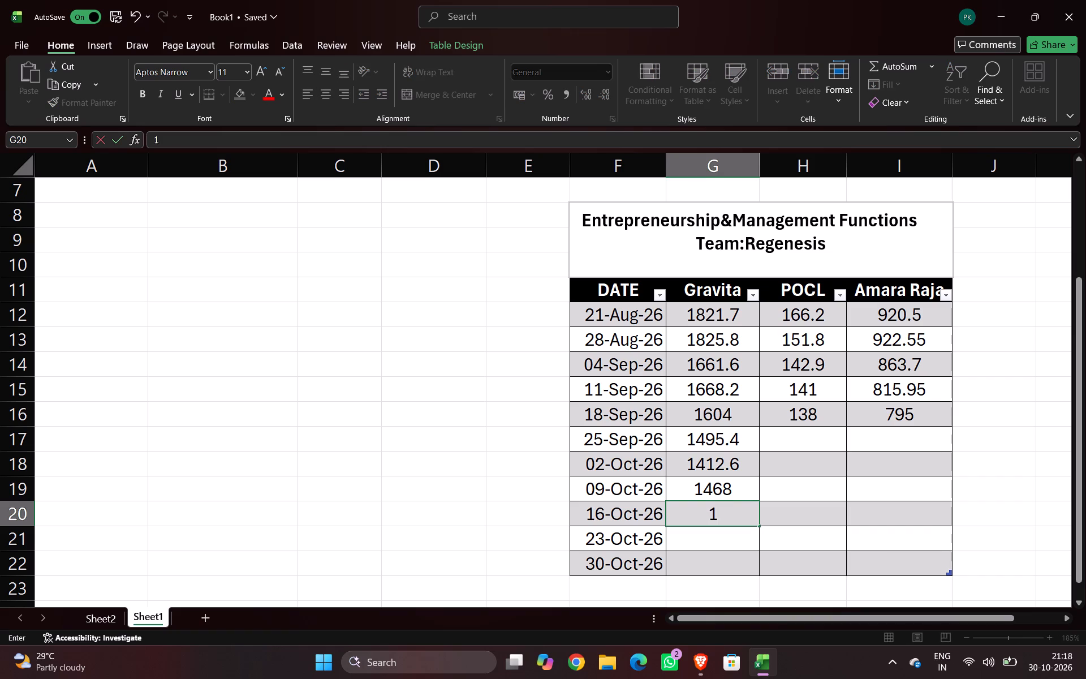
type("479.80")
key("Return")
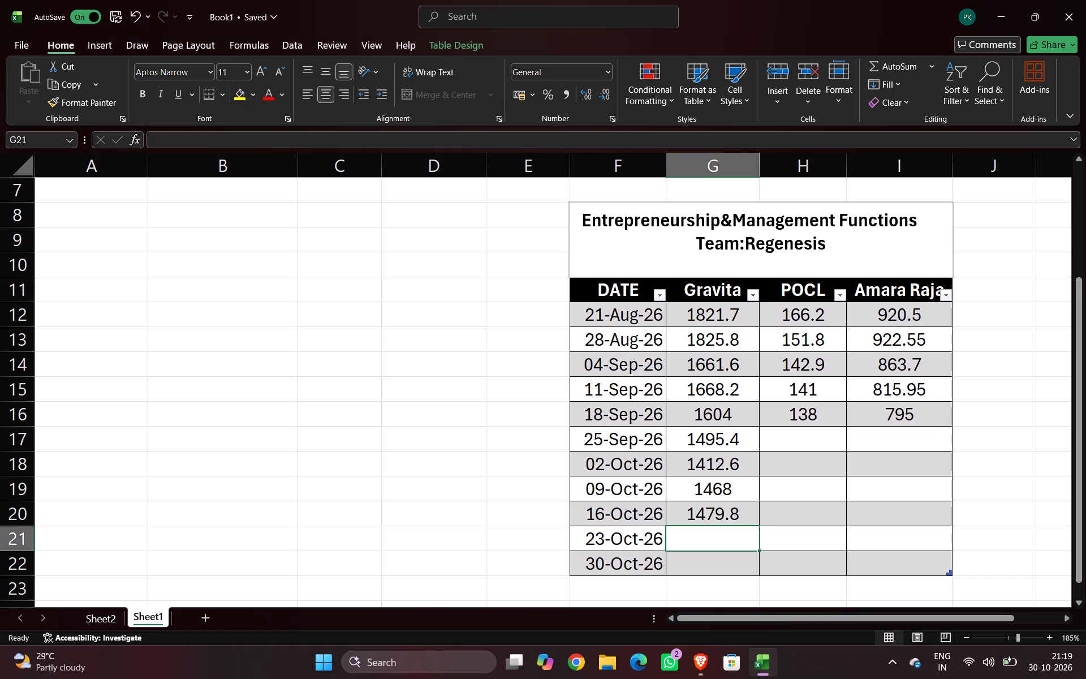
type("1343.50")
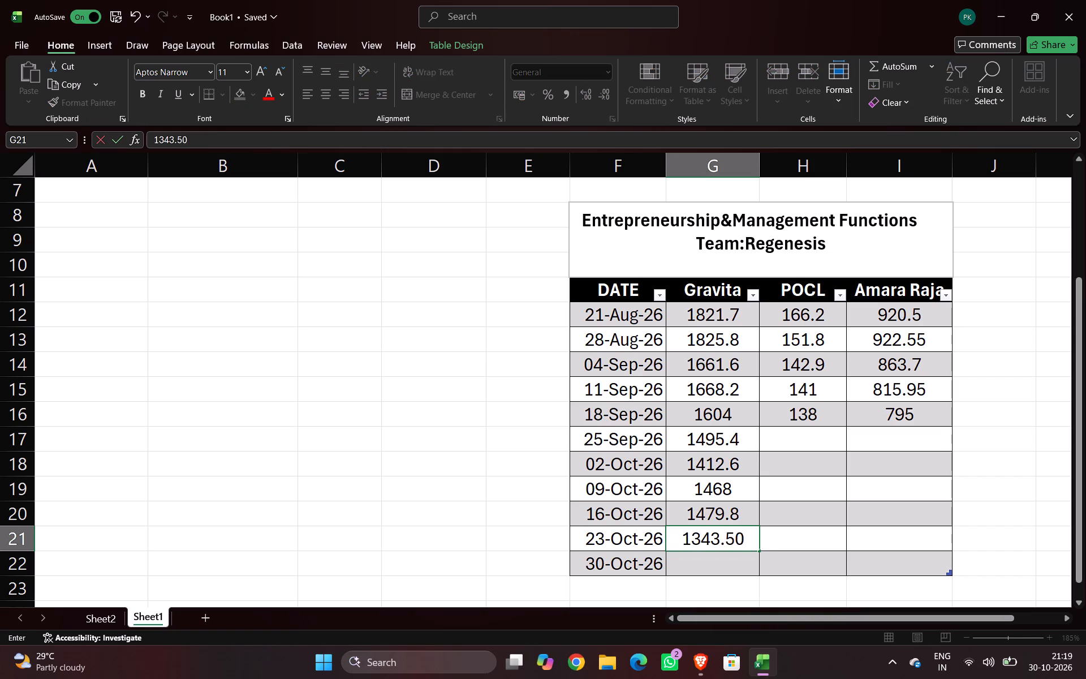
key("Return")
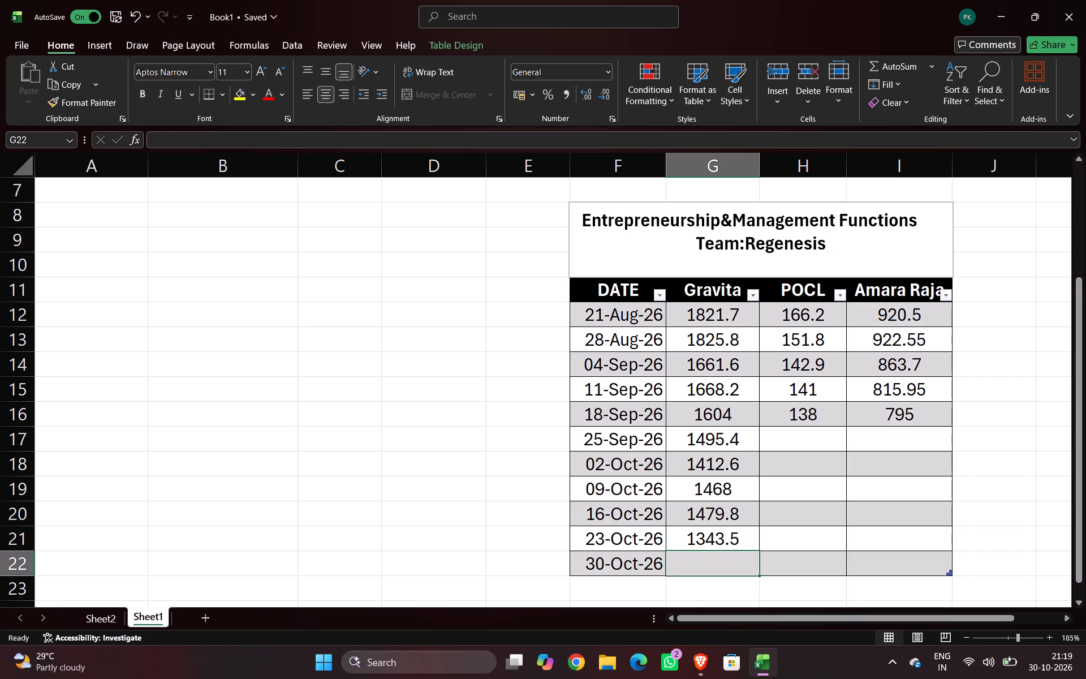
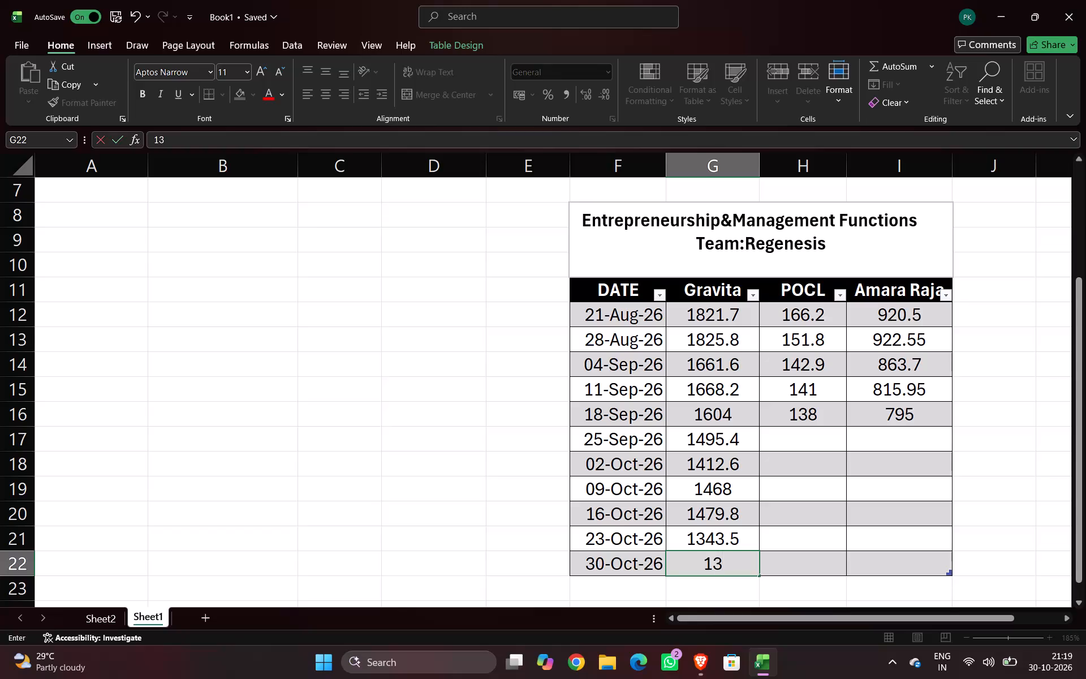
Complete the Gravita value 1382 for 30-Oct-26 in cell G22.
key("BackSpace")
key("2")
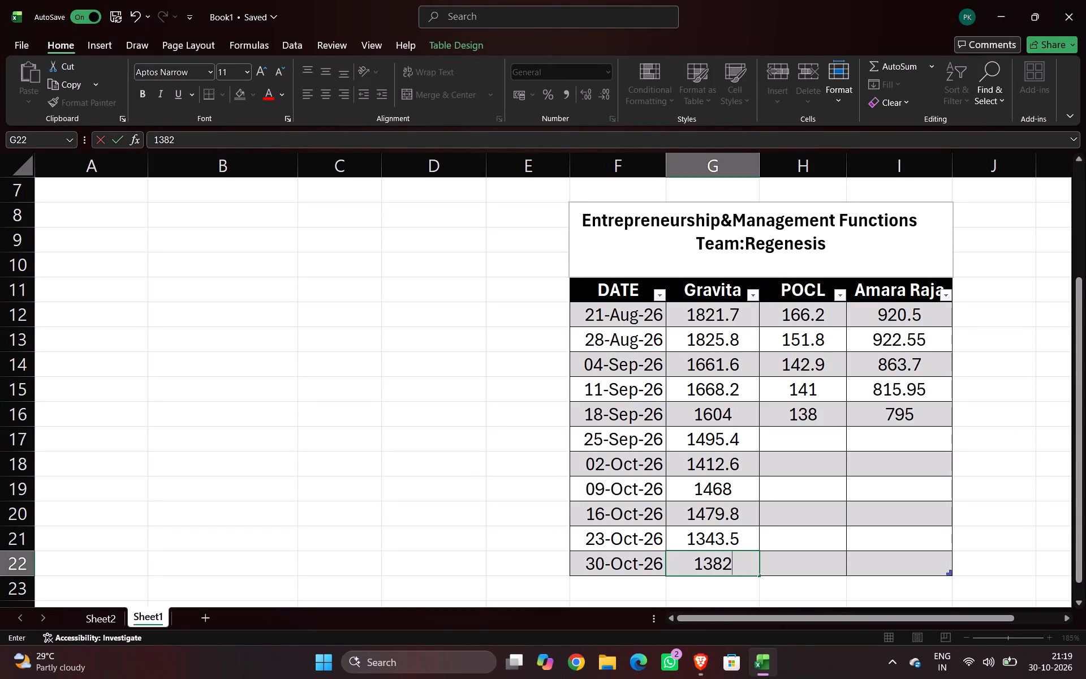
Enter the POCL values 145.34 for 25-Sep-26 and 137.76 for 02-Oct-26 in cells H17 and H18.
left_click(794, 445)
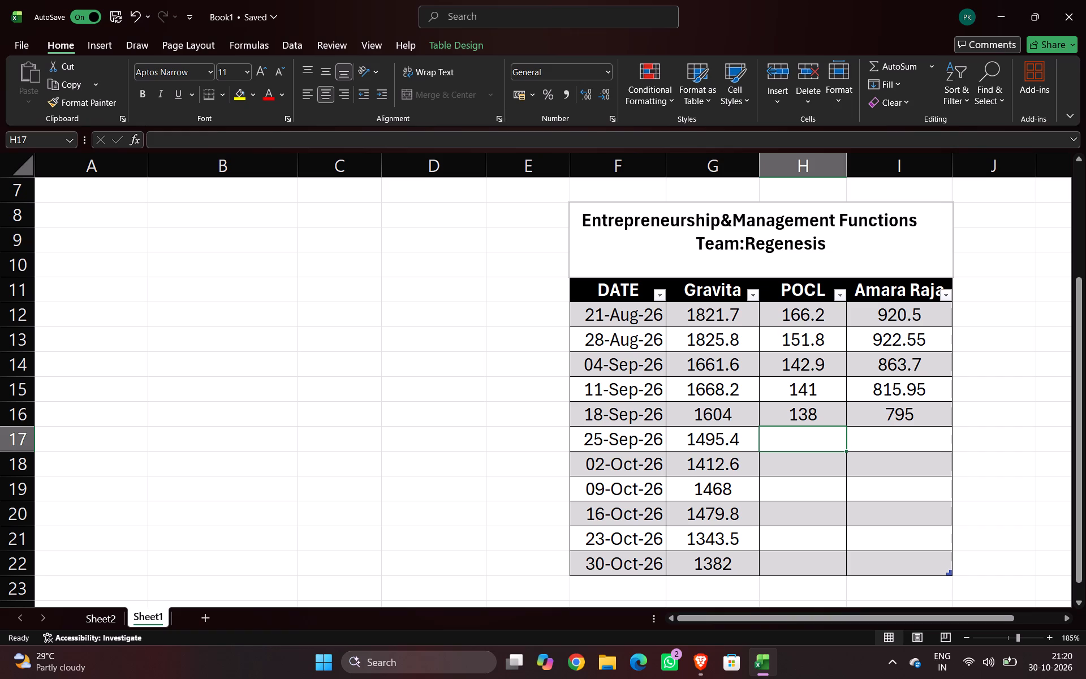
type("145.34")
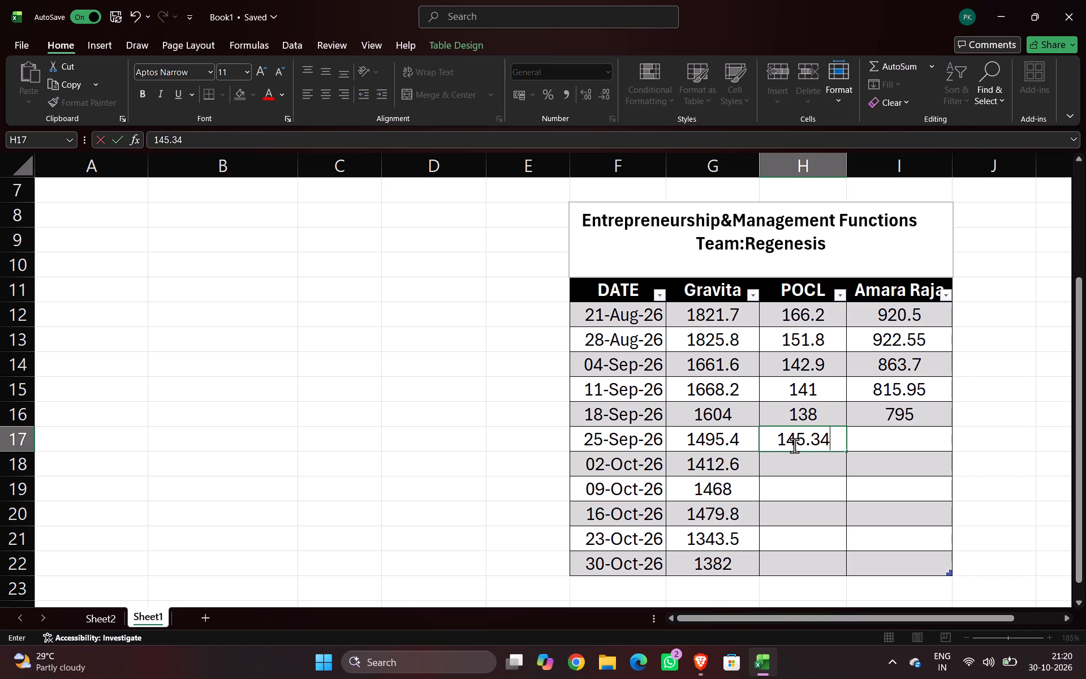
key("Return")
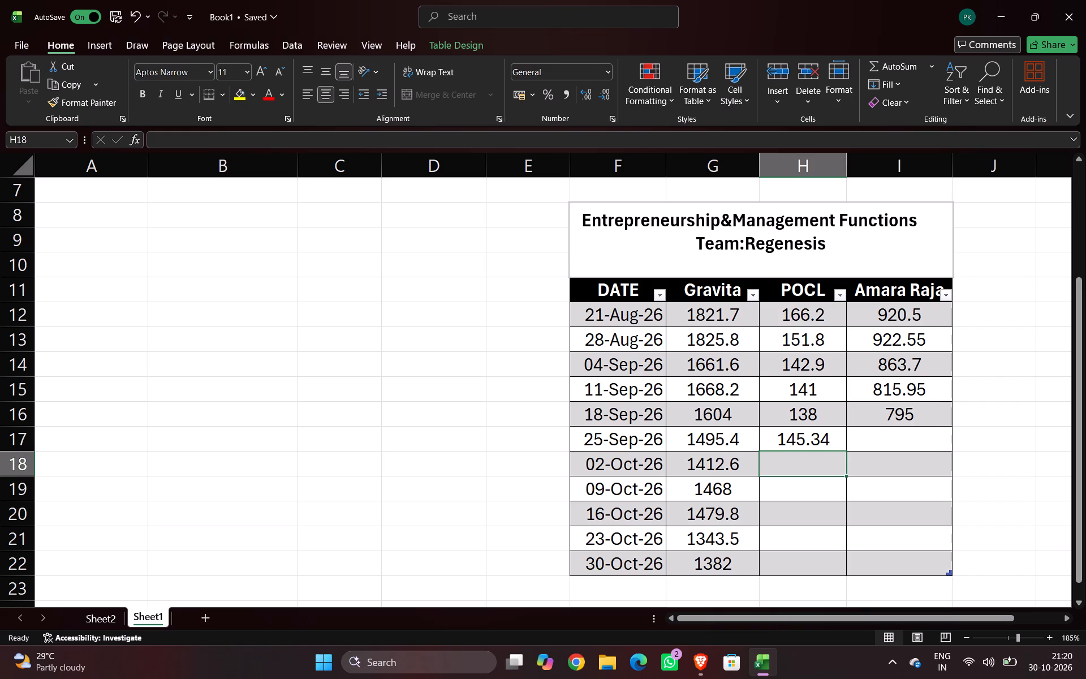
key("1")
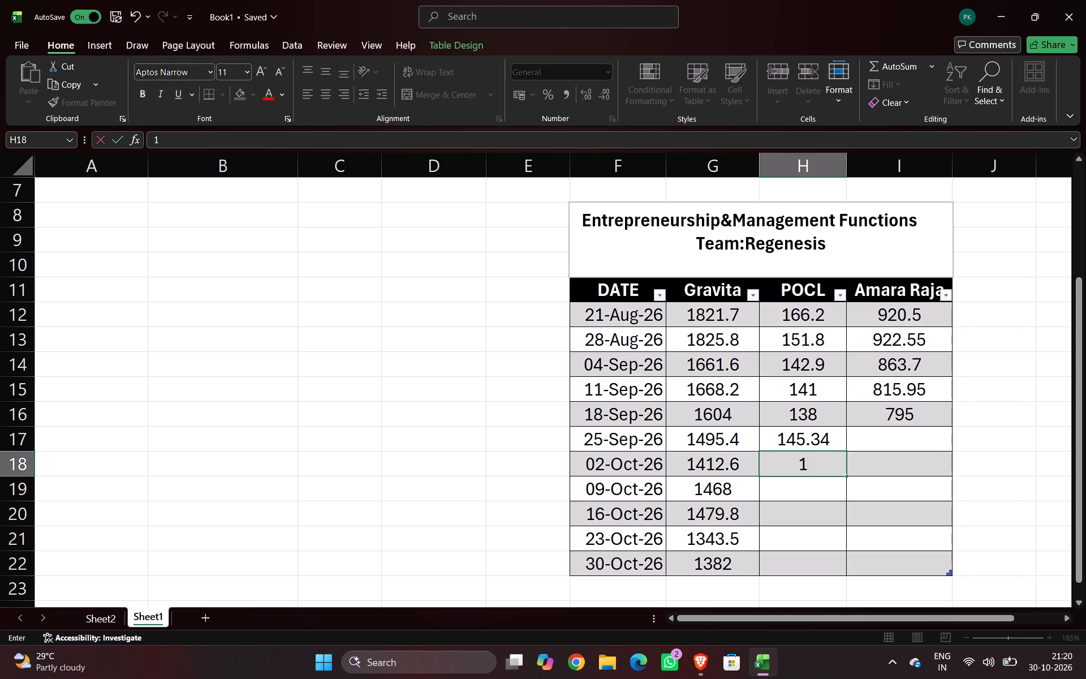
type("37.76")
key("Return")
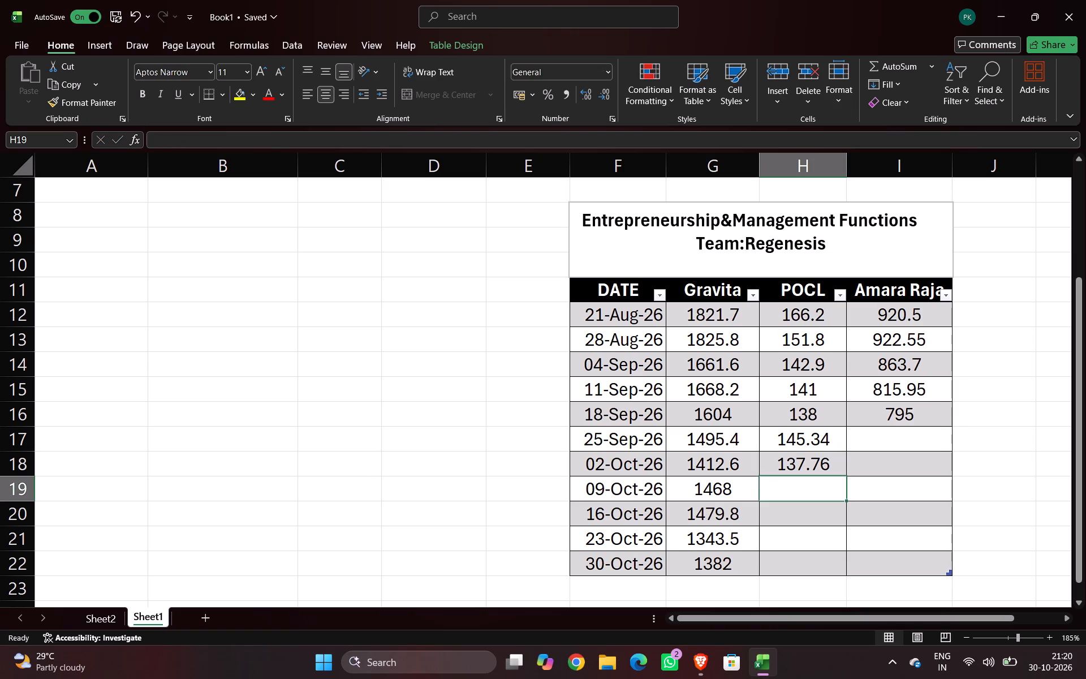
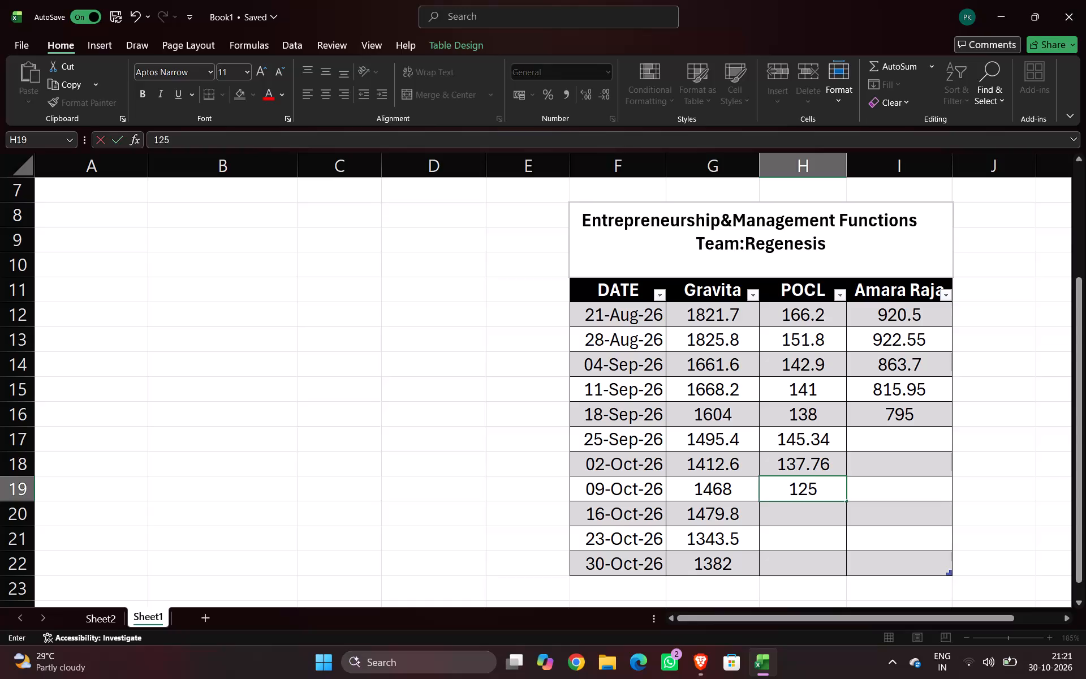
Complete the POCL values 125.72, 130.49, 115.87 and 112.99 for 09-Oct-26 to 30-Oct-26 in cells H19 to H22.
key("period")
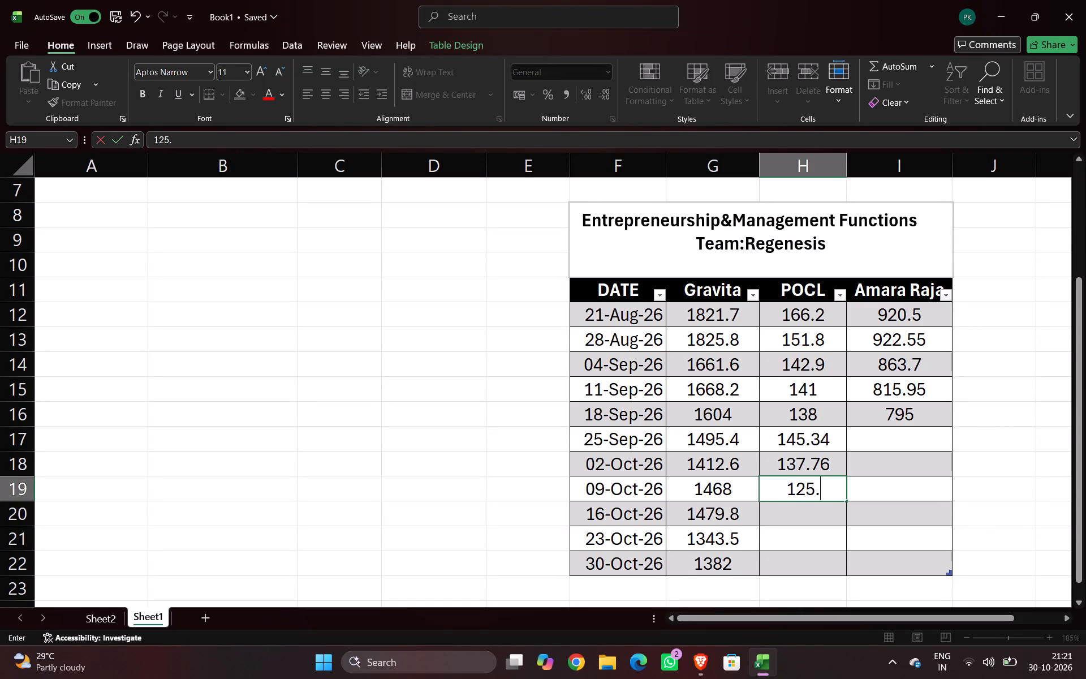
type("72")
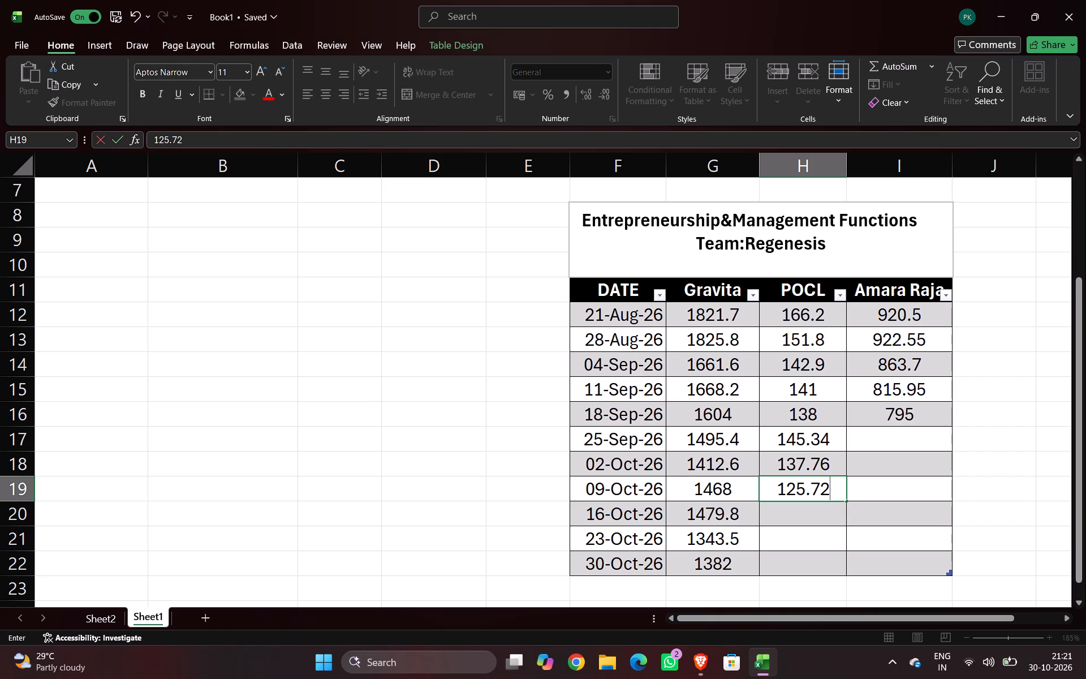
key("Return")
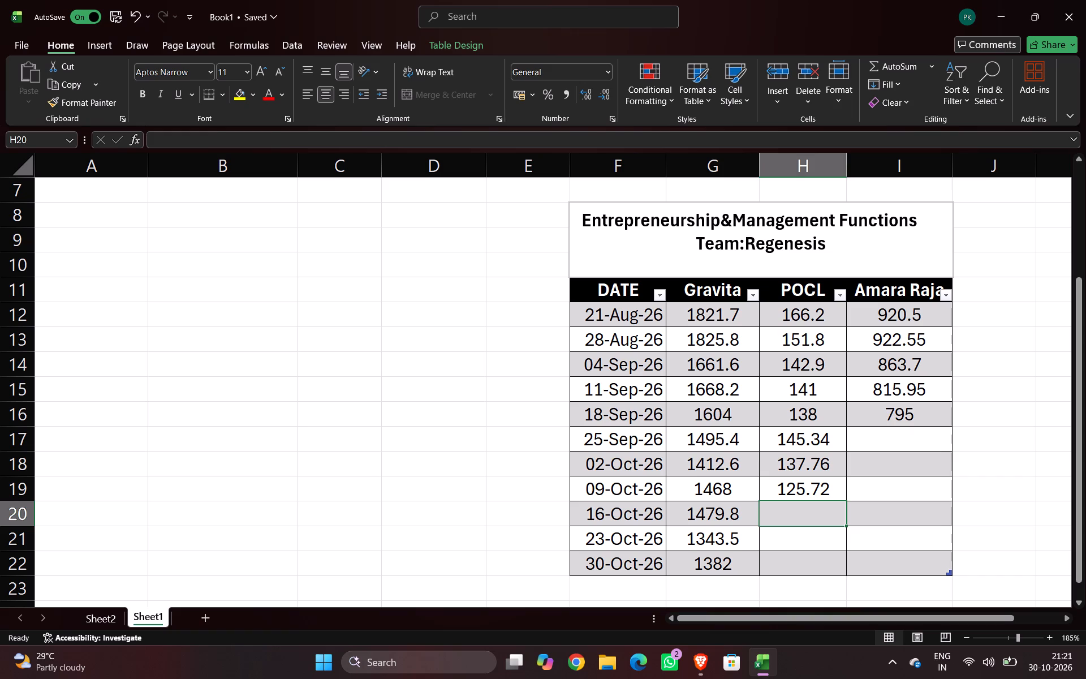
type("130.49")
key("Return")
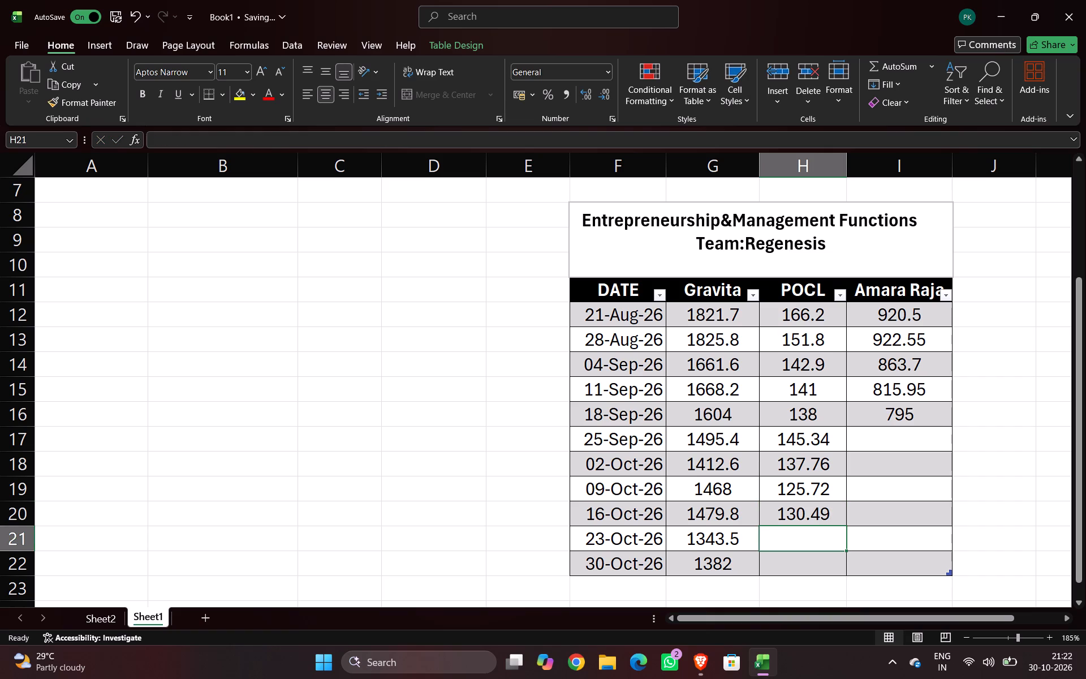
type("115.")
type("87")
key("Return")
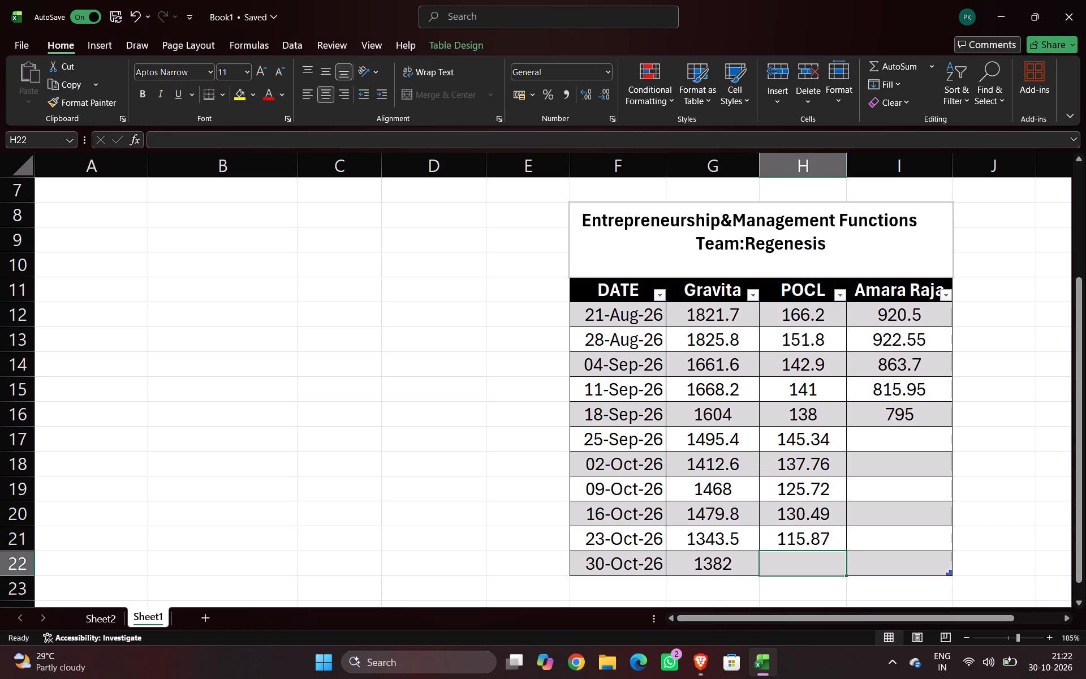
type("112.99")
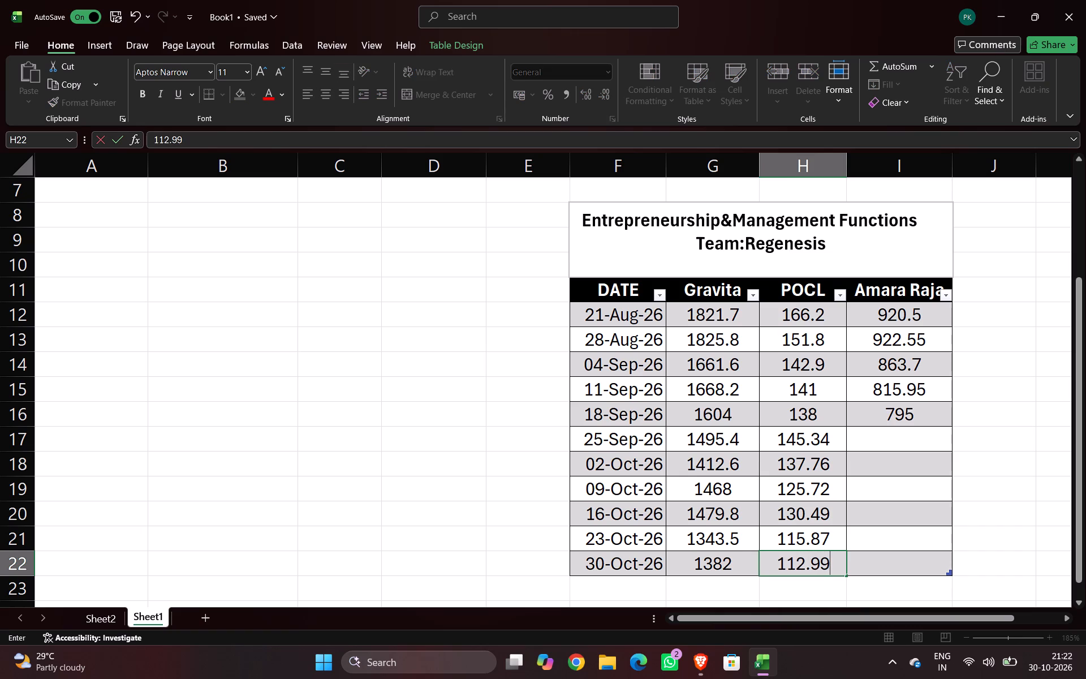
left_click(895, 441)
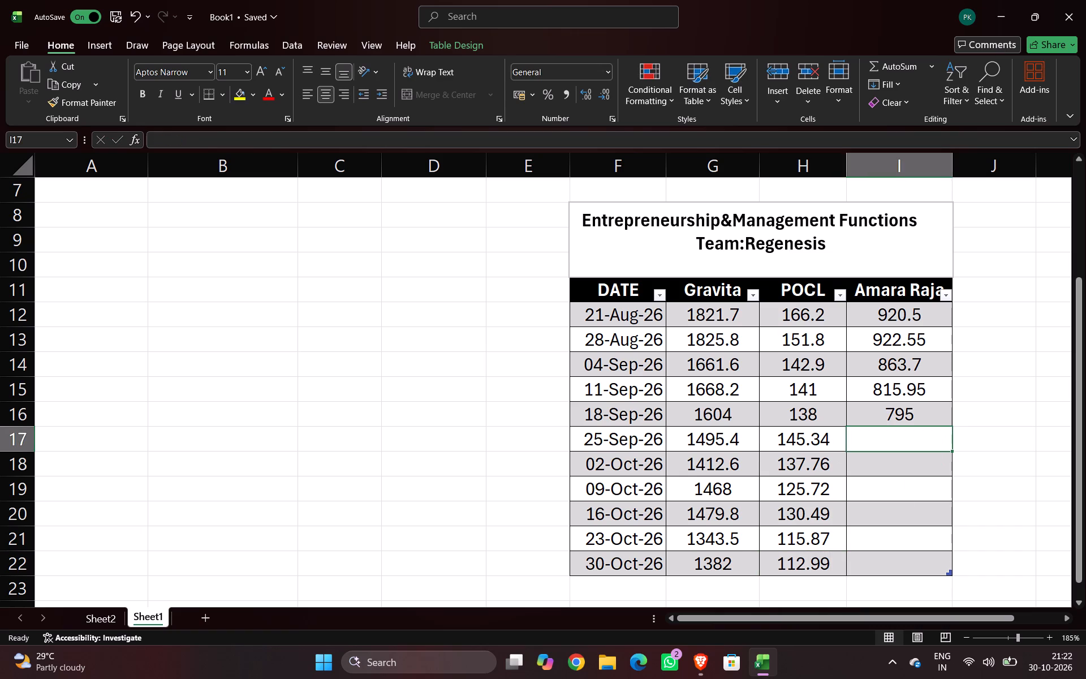
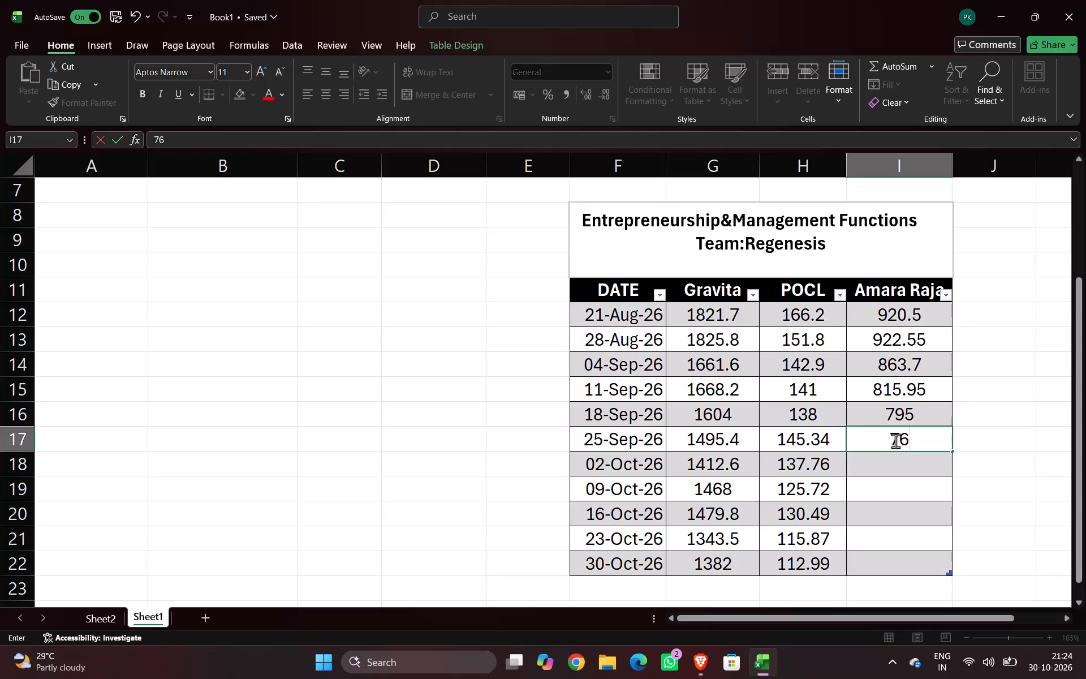
Enter the Amara Raja values 791.95, 748.70 and 721.70 for 25-Sep-26 to 09-Oct-26 in cells I17 to I19.
key("BackSpace")
key("8")
key("BackSpace")
key("0")
key("BackSpace")
type("91.95")
key("Return")
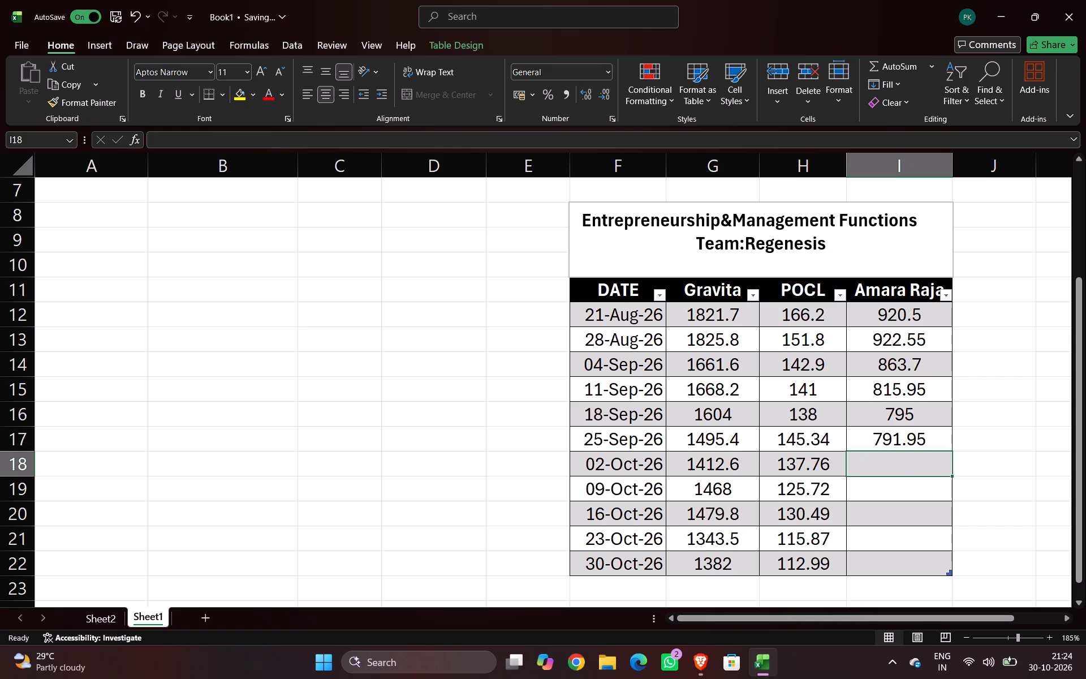
type("748.70")
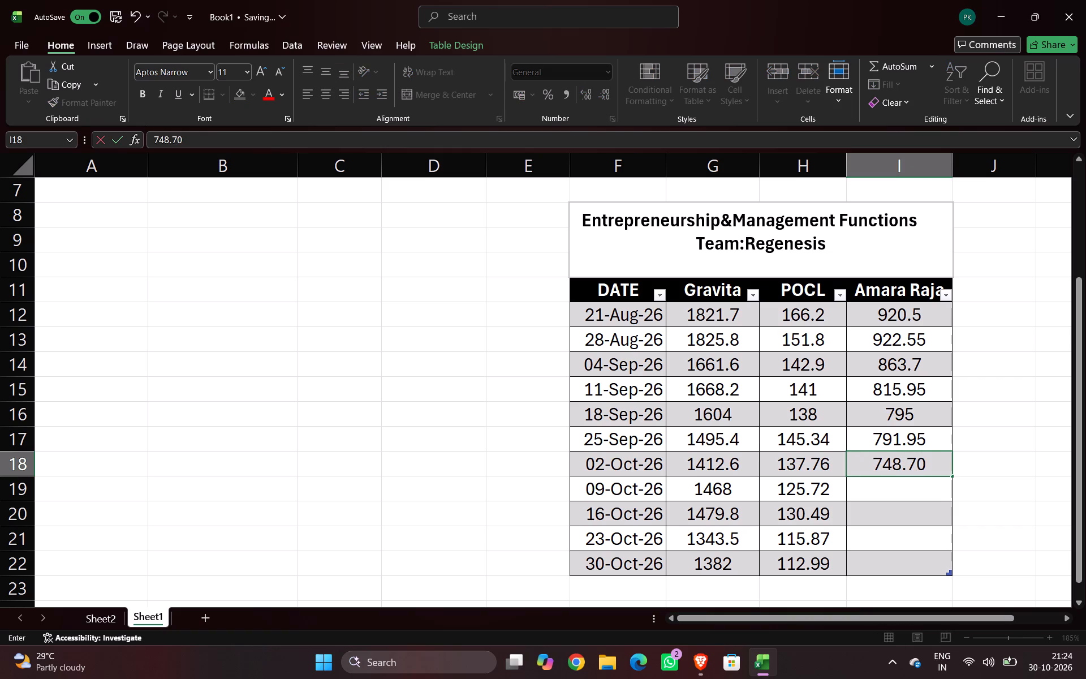
key("Return")
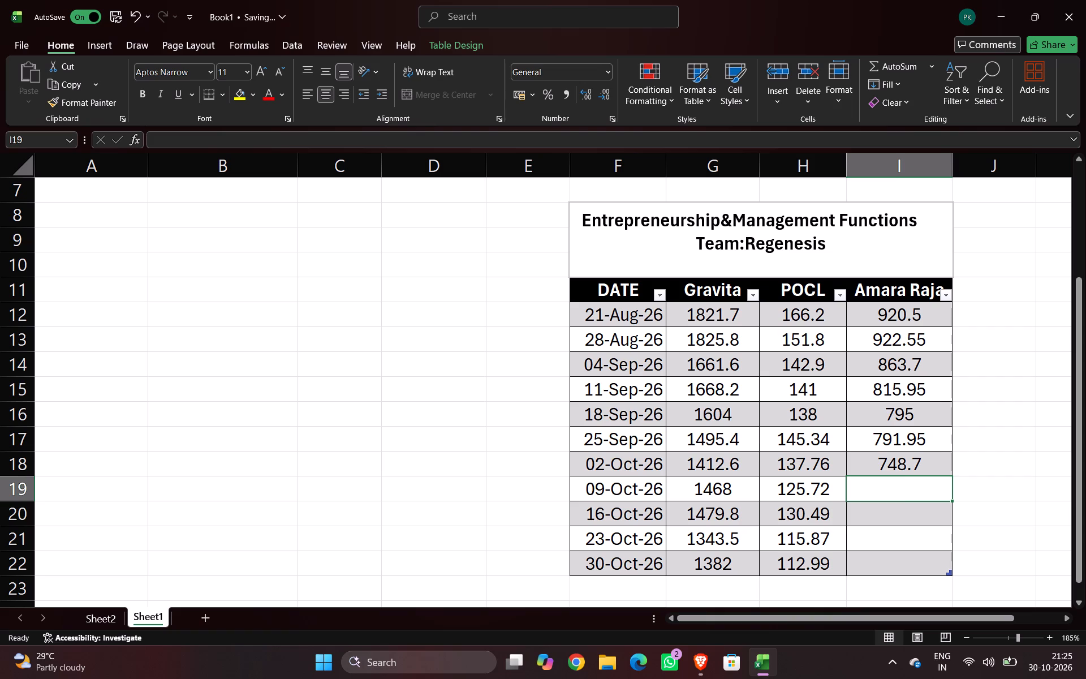
type("721.")
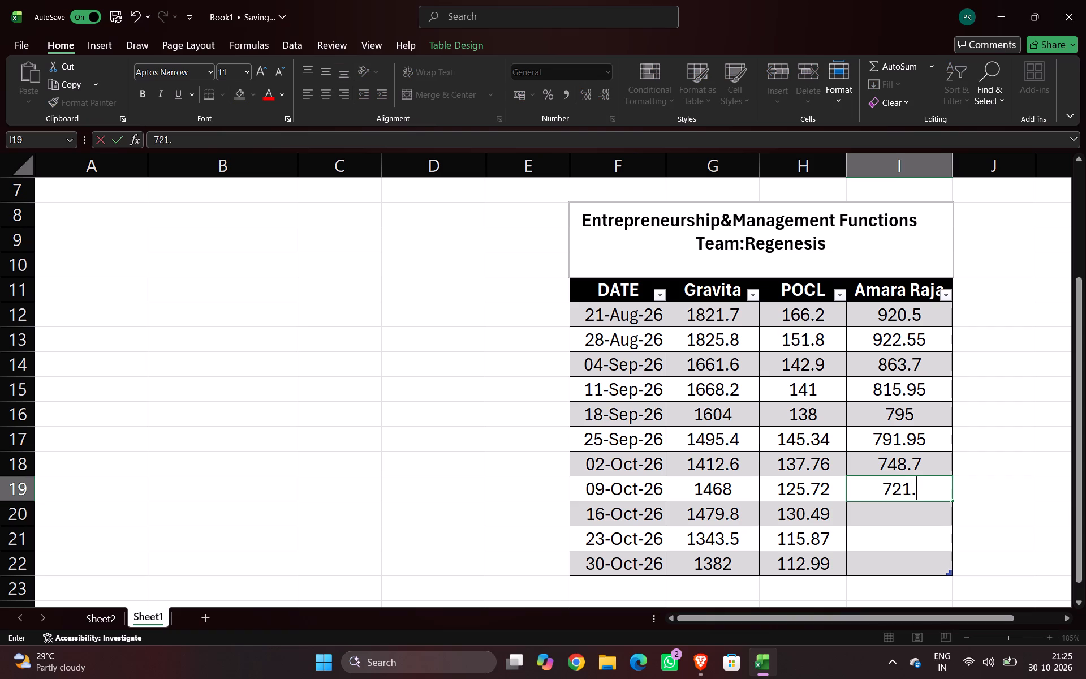
type("70")
key("Return")
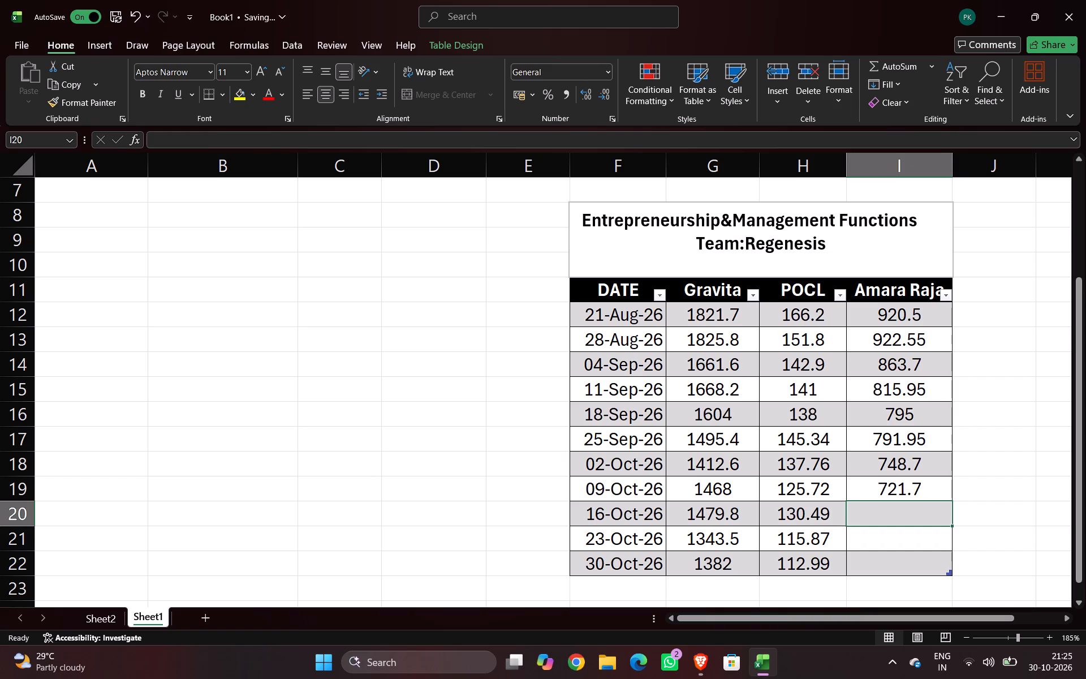
Complete the Amara Raja values 742.70, 688.90 and 688.45 for 16-Oct-26 to 30-Oct-26 in cells I20 to I22.
type("742.")
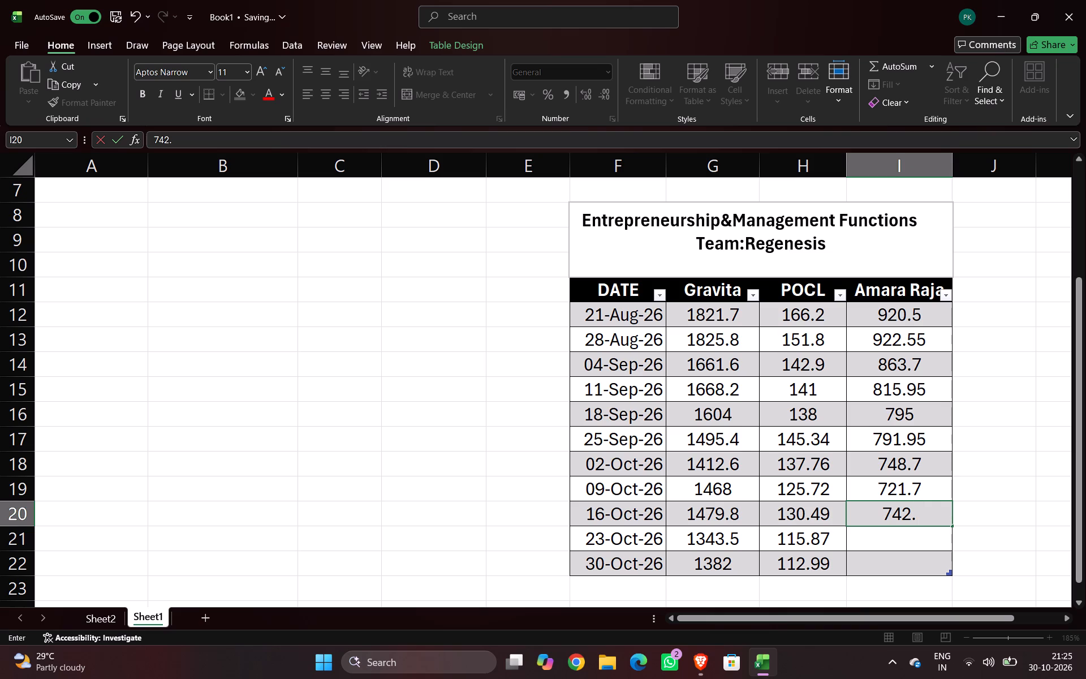
type("70")
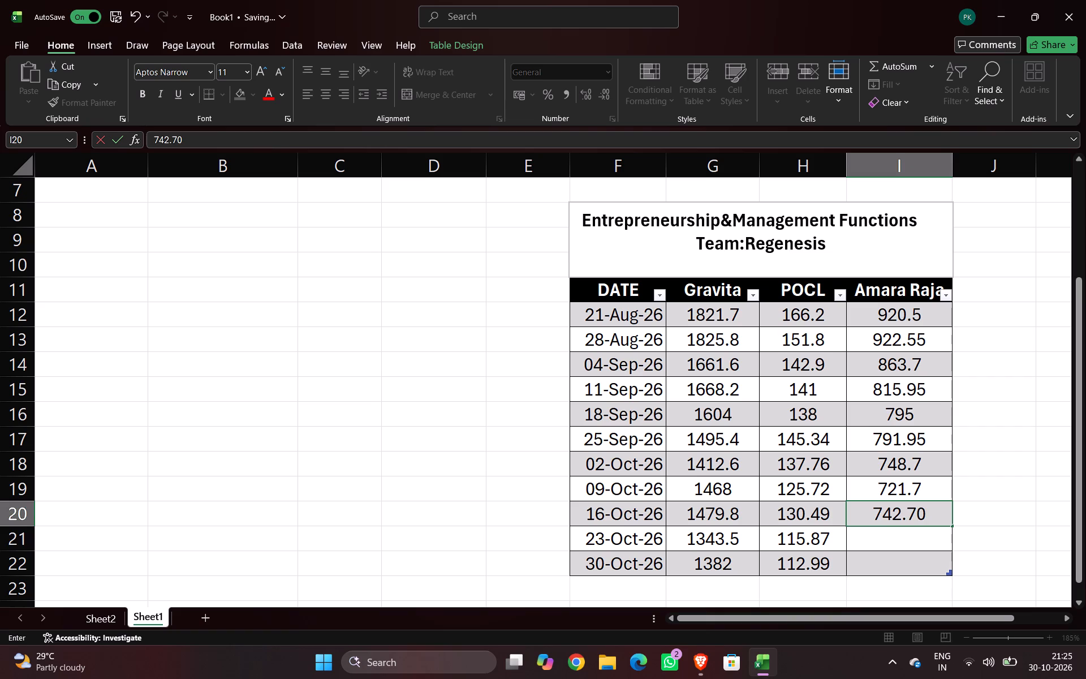
key("Return")
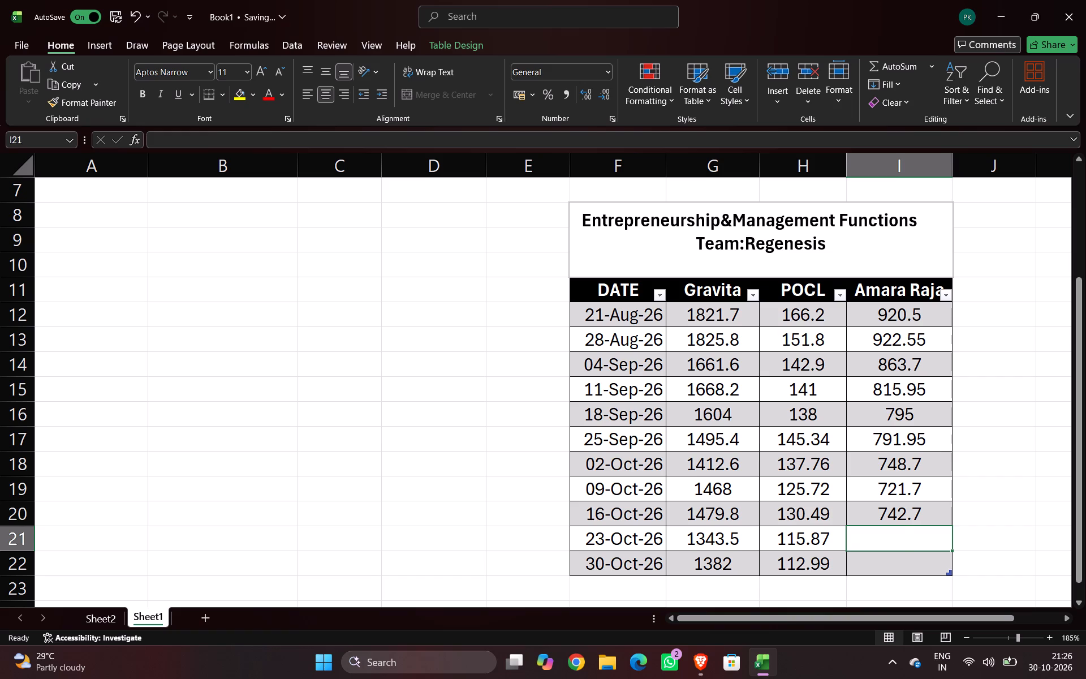
key("9")
key("BackSpace")
type("688")
type(".90")
key("Return")
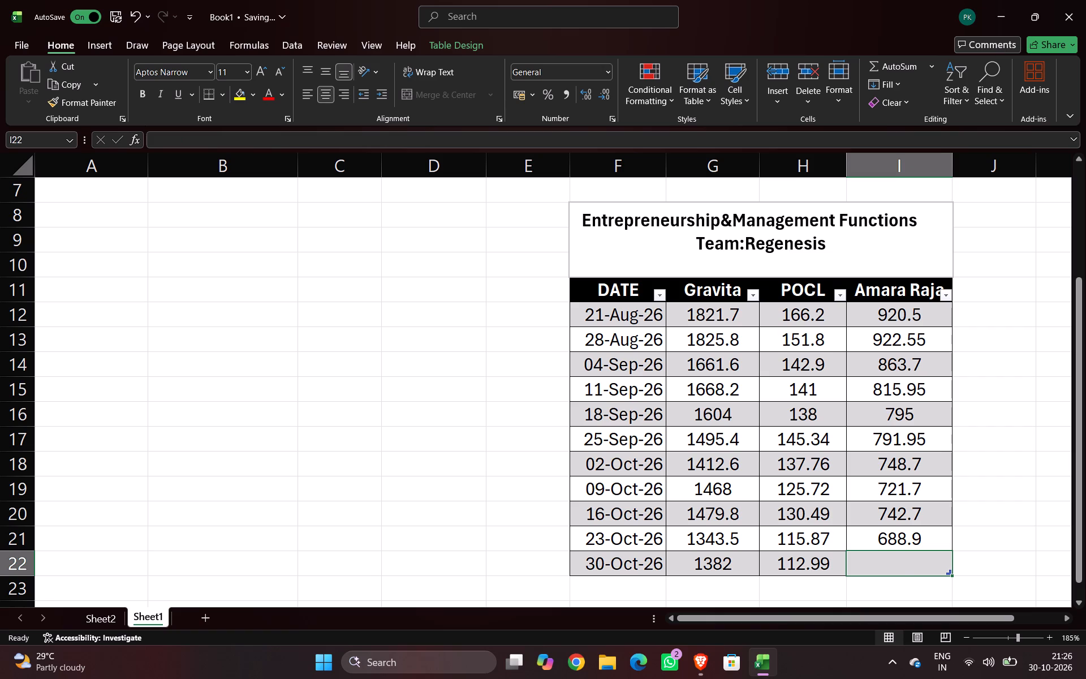
type("688.45")
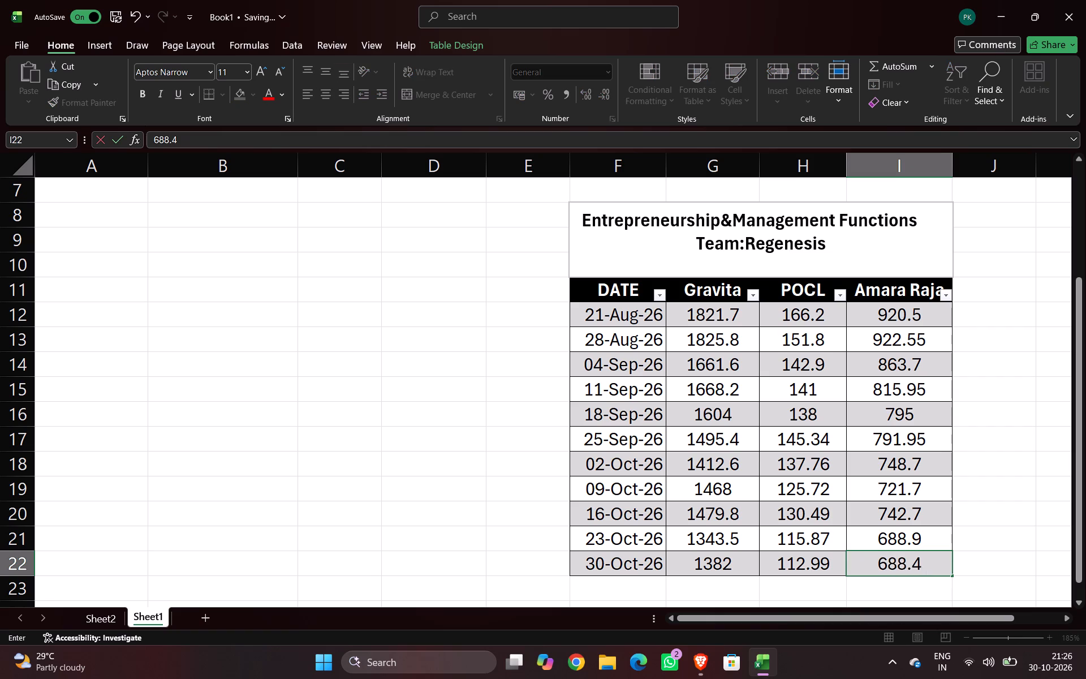
left_click(1025, 355)
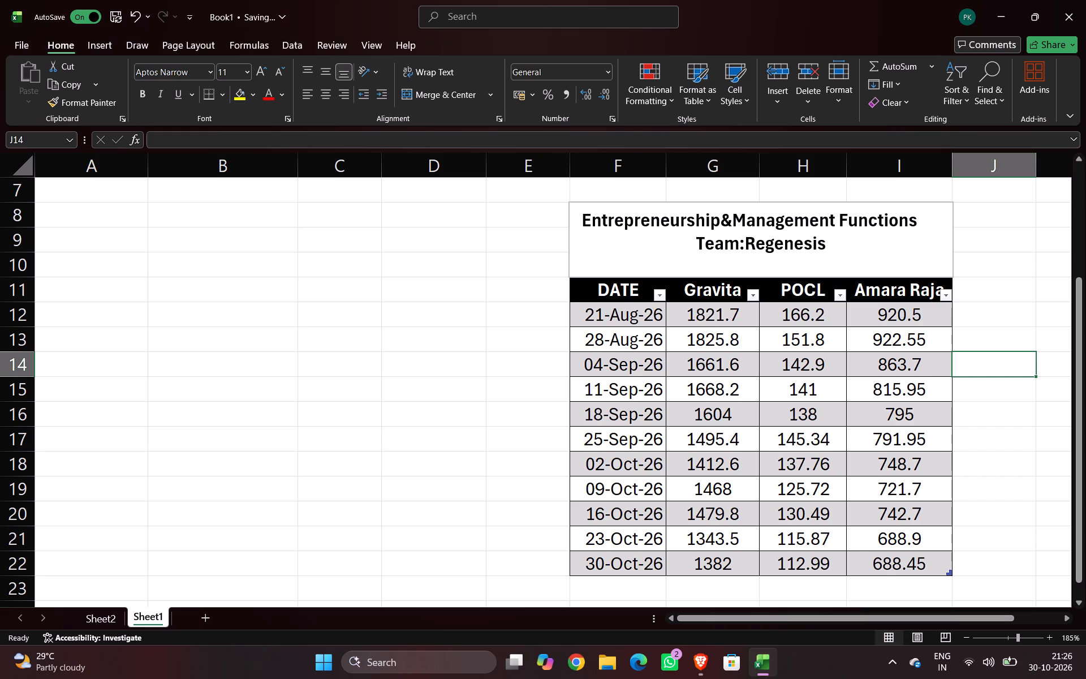